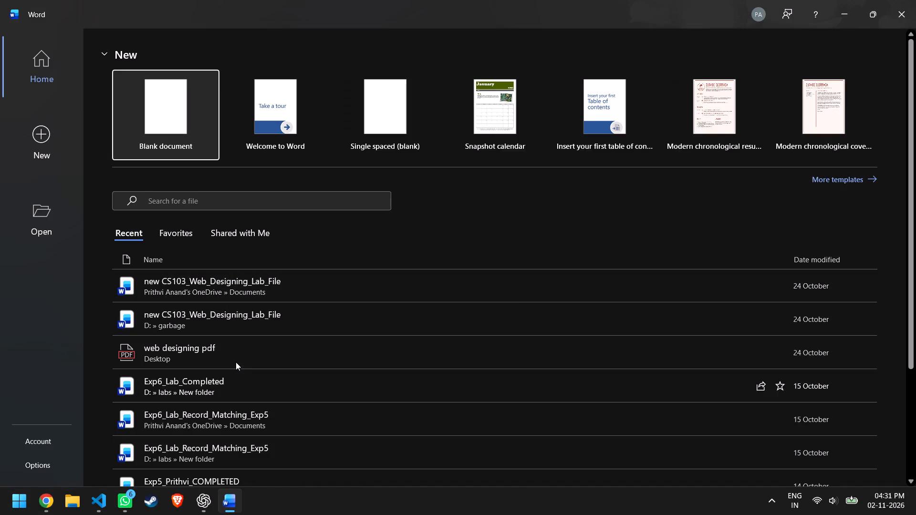
Open the recent document "new CS103_Web_Designing_Lab_File" stored in the garbage folder on D:.
{"action": "left_click", "coordinate": [220, 319]}
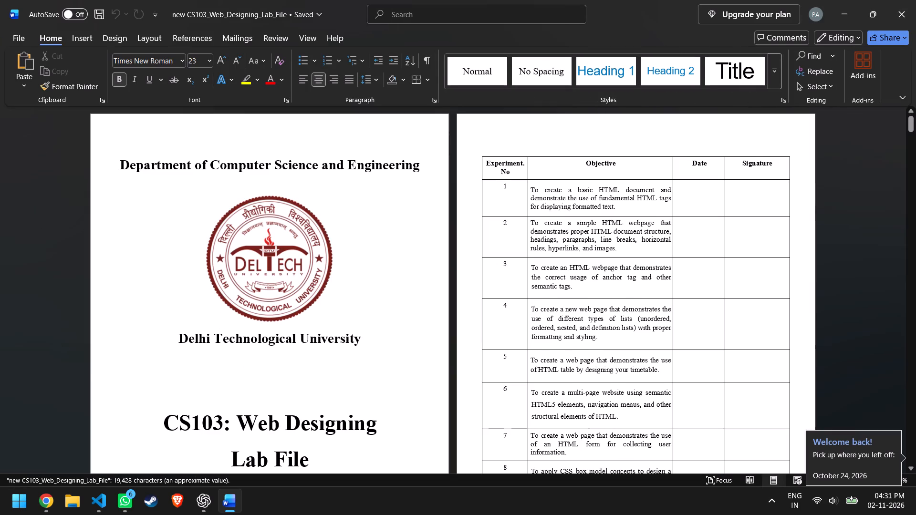
Replace the teacher's title and name under "Submitted To:" on the cover page with "Mr." and the new teacher's name.
{"action": "scroll", "coordinate": [241, 358], "scroll_direction": "down", "scroll_amount": 1}
{"action": "left_click", "coordinate": [228, 360]}
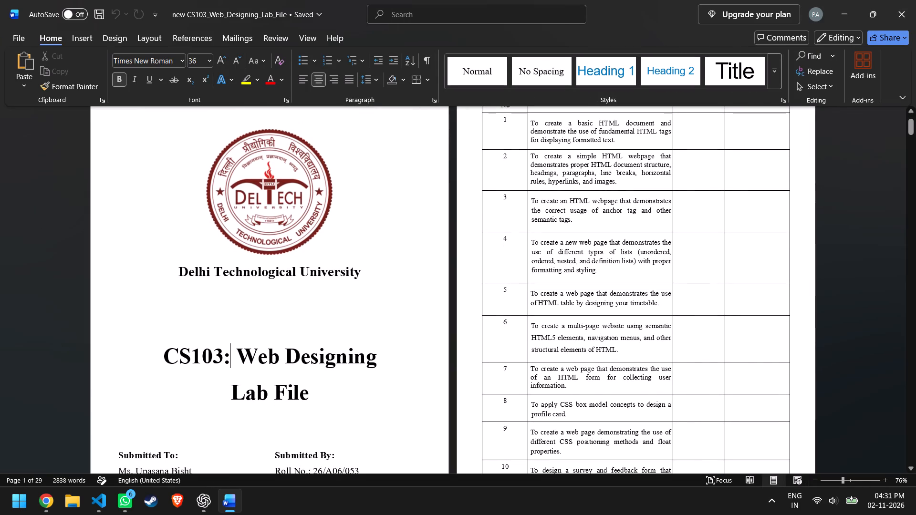
{"action": "left_click", "coordinate": [216, 358]}
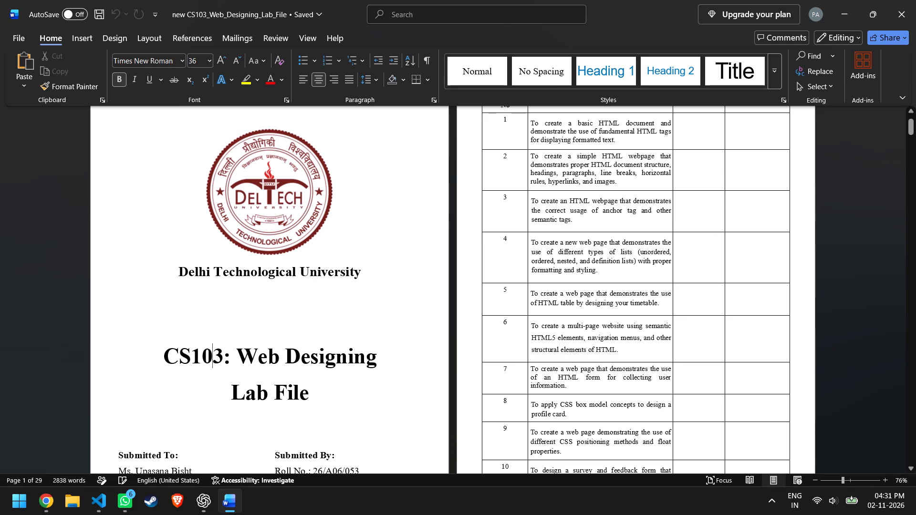
{"action": "scroll", "coordinate": [258, 351], "scroll_direction": "down", "scroll_amount": 2}
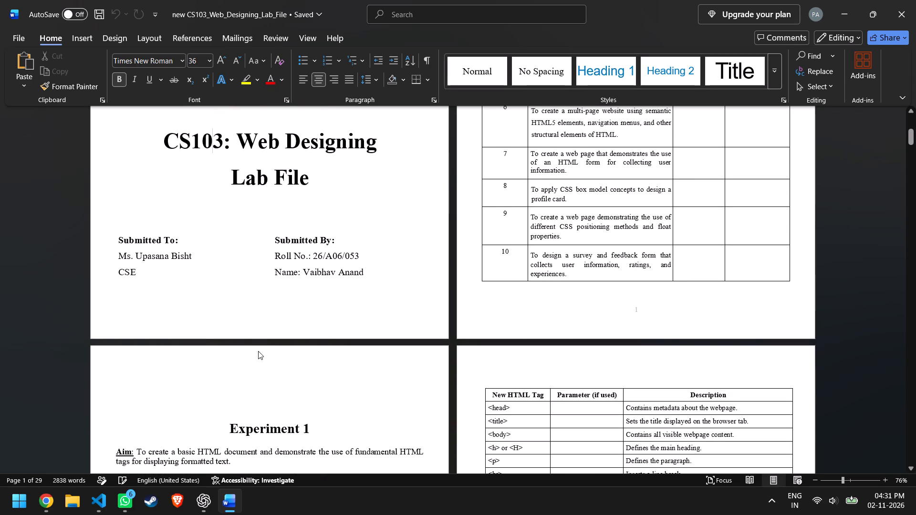
{"action": "scroll", "coordinate": [322, 274], "scroll_direction": "up", "scroll_amount": 1}
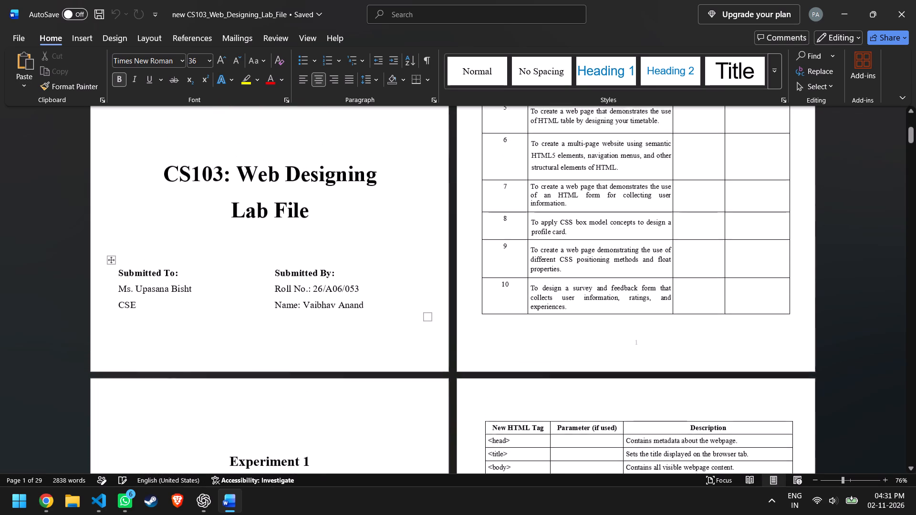
{"action": "scroll", "coordinate": [322, 274], "scroll_direction": "up", "scroll_amount": 1}
{"action": "left_click", "coordinate": [201, 293]}
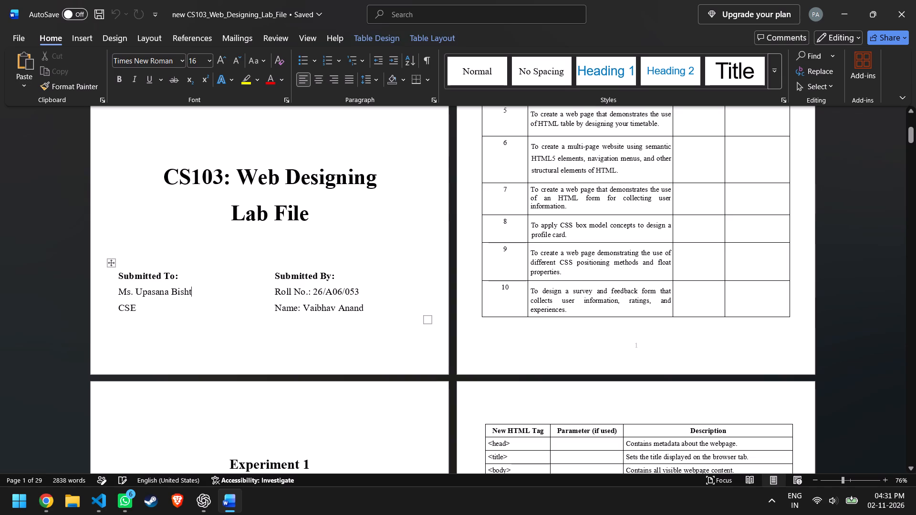
{"action": "key", "text": "BackSpace"}
{"action": "key", "text": "BackSpace"}
{"action": "key", "text": "BackSpace"}
{"action": "key", "text": "BackSpace"}
{"action": "key", "text": "BackSpace"}
{"action": "key", "text": "BackSpace"}
{"action": "key", "text": "BackSpace"}
{"action": "key", "text": "BackSpace"}
{"action": "key", "text": "BackSpace"}
{"action": "key", "text": "BackSpace"}
{"action": "key", "text": "BackSpace"}
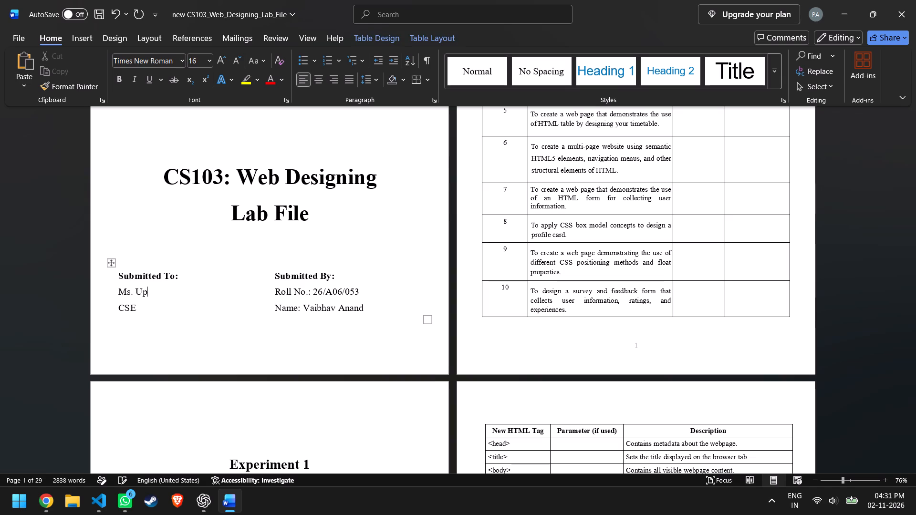
{"action": "key", "text": "BackSpace"}
{"action": "key", "text": "BackSpace"}
{"action": "key", "text": "BackSpace"}
{"action": "key", "text": "BackSpace"}
{"action": "key", "text": "BackSpace"}
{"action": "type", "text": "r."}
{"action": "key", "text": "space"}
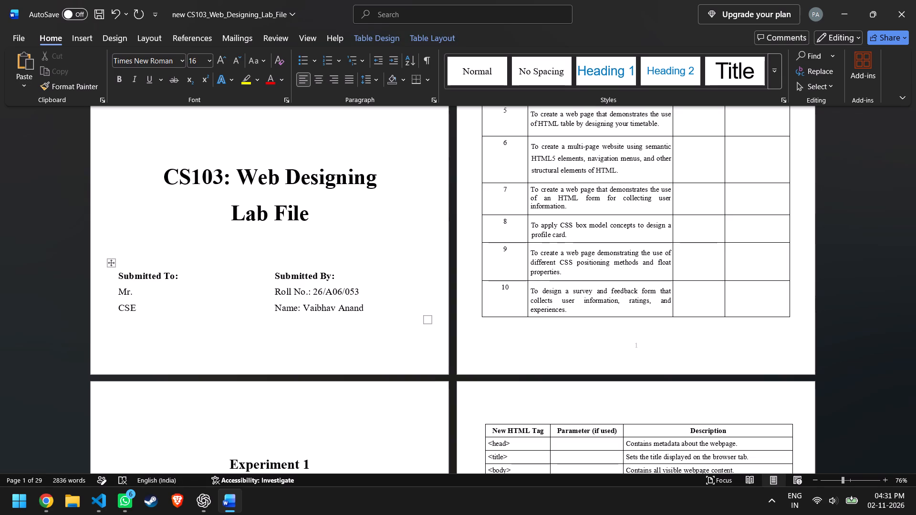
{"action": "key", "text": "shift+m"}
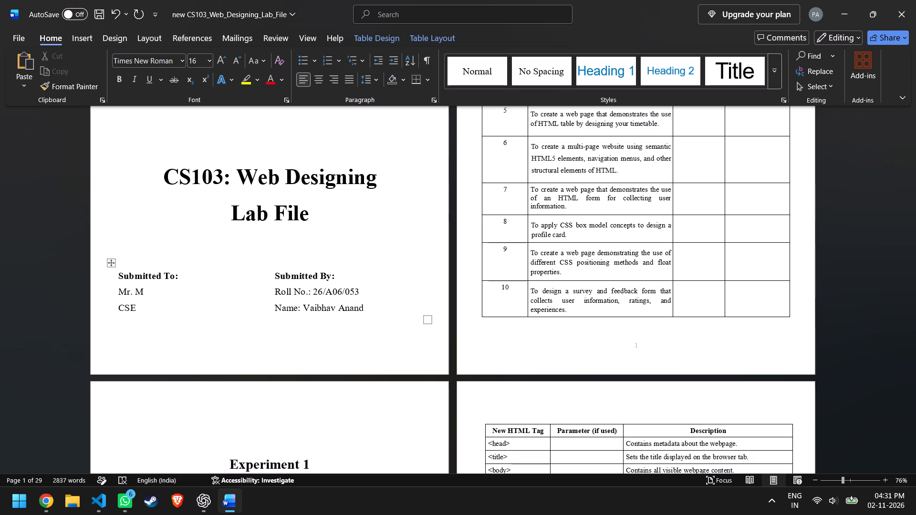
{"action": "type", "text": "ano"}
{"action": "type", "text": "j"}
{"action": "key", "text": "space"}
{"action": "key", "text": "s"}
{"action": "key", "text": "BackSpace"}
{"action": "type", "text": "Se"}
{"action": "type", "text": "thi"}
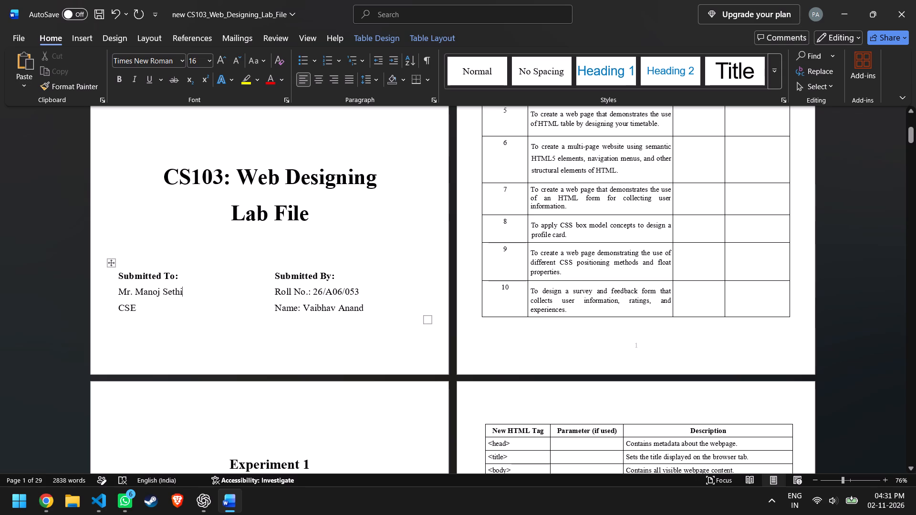
Remove the subject name "Web Designing" from the cover page title, leaving "CS103:" above "Lab File".
{"action": "scroll", "coordinate": [198, 241], "scroll_direction": "up", "scroll_amount": 1}
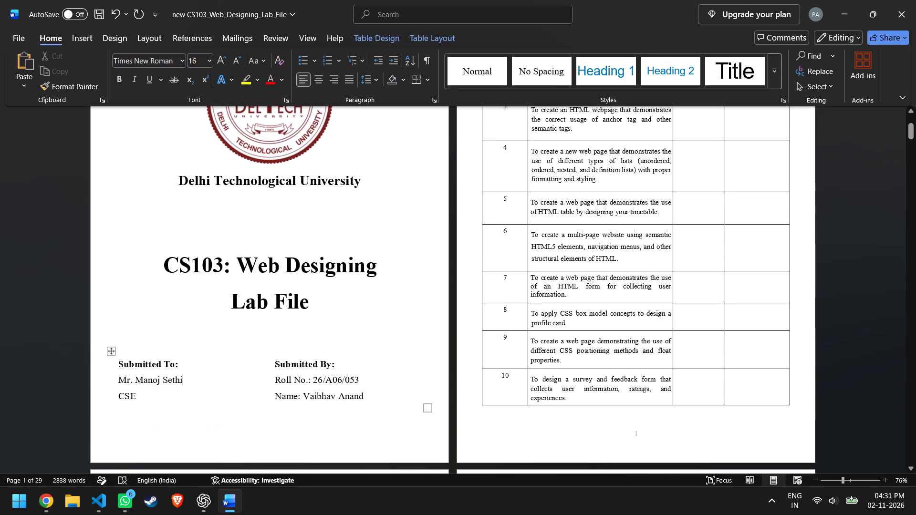
{"action": "left_click", "coordinate": [381, 270]}
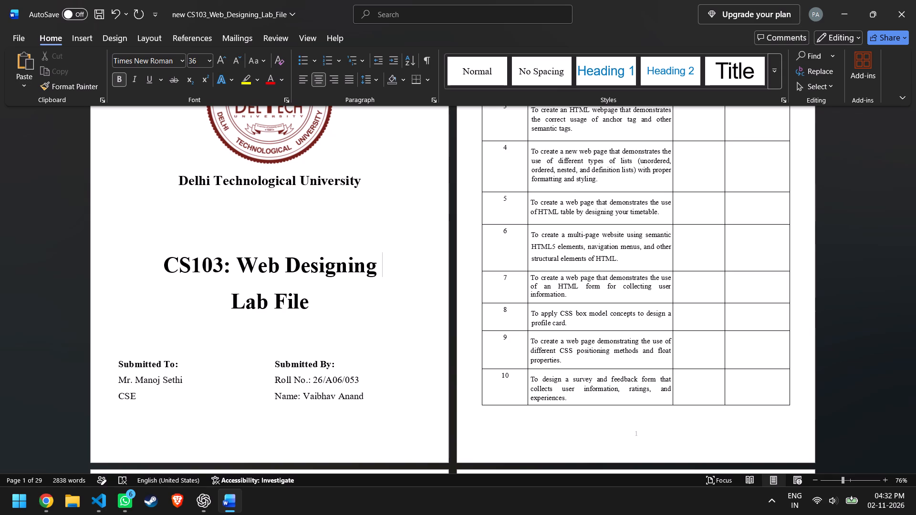
{"action": "key", "text": "BackSpace"}
{"action": "key", "text": "BackSpace"}
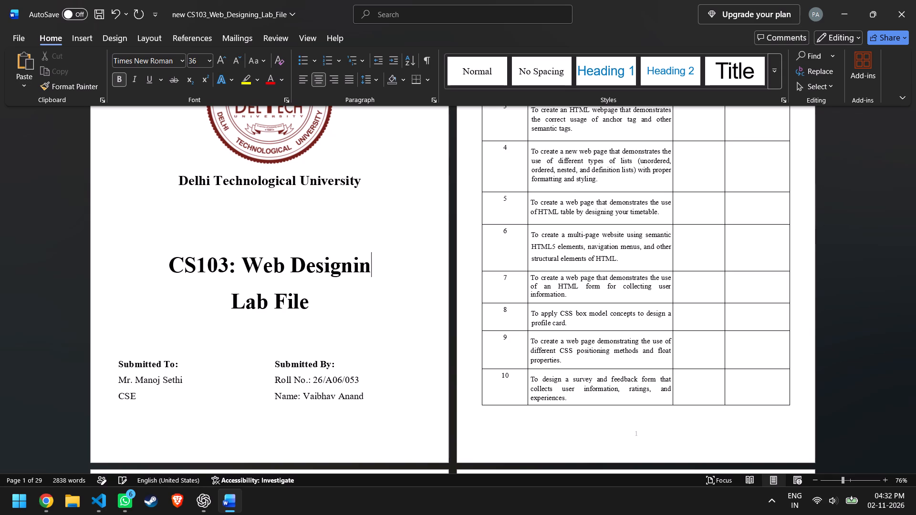
{"action": "key", "text": "BackSpace"}
{"action": "key", "text": "BackSpace"}
{"action": "key", "text": "BackSpace"}
{"action": "key", "text": "BackSpace"}
{"action": "key", "text": "BackSpace"}
{"action": "key", "text": "BackSpace"}
{"action": "key", "text": "BackSpace"}
{"action": "key", "text": "BackSpace"}
{"action": "key", "text": "BackSpace"}
{"action": "key", "text": "BackSpace"}
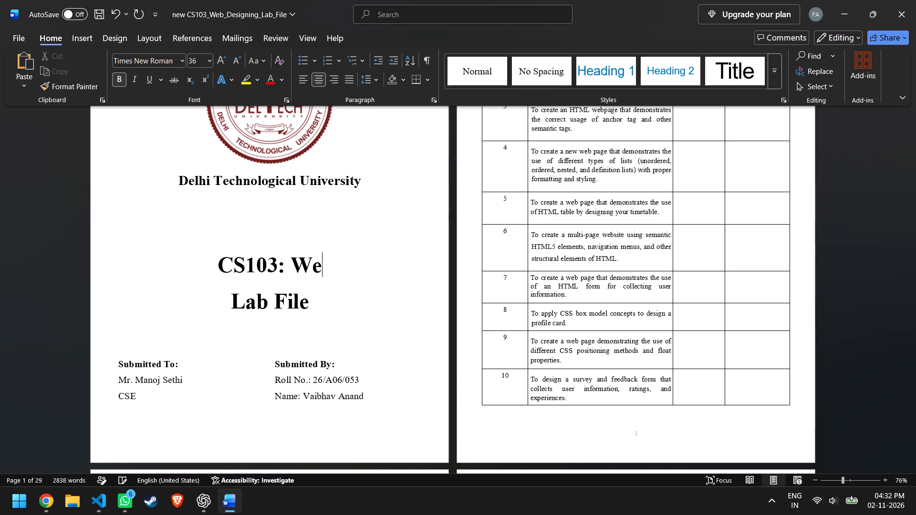
{"action": "key", "text": "BackSpace"}
{"action": "key", "text": "BackSpace"}
{"action": "key", "text": "BackSpace"}
{"action": "key", "text": "BackSpace"}
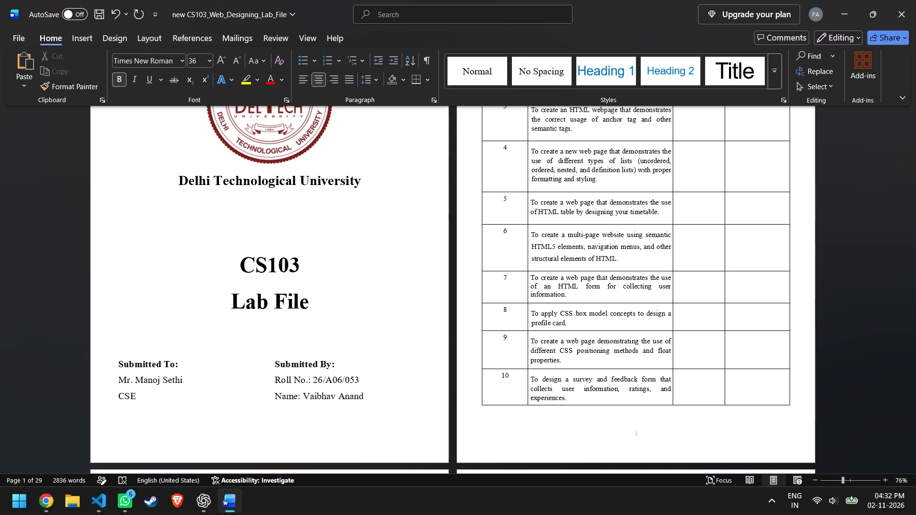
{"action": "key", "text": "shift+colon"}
Change the course code in the cover page title to "C0 101", keeping the colon after it.
{"action": "key", "text": "Left"}
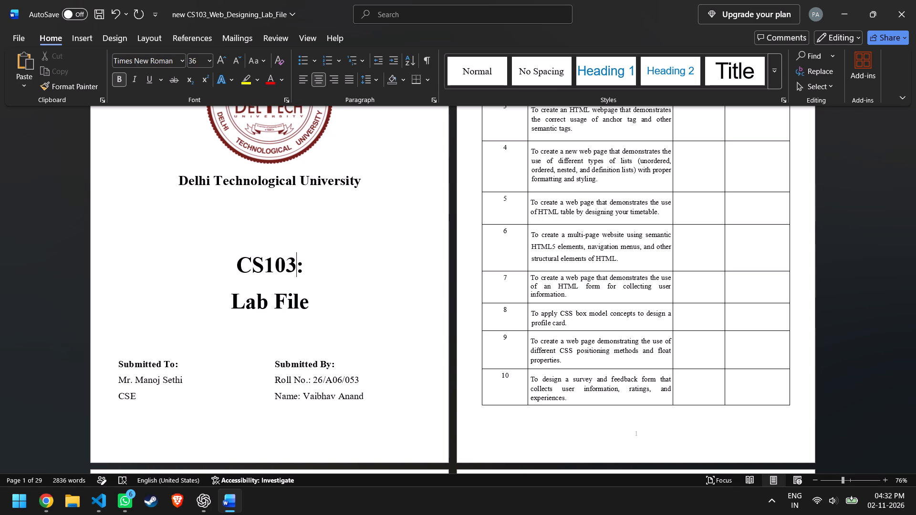
{"action": "key", "text": "BackSpace"}
{"action": "key", "text": "1"}
{"action": "key", "text": "Left"}
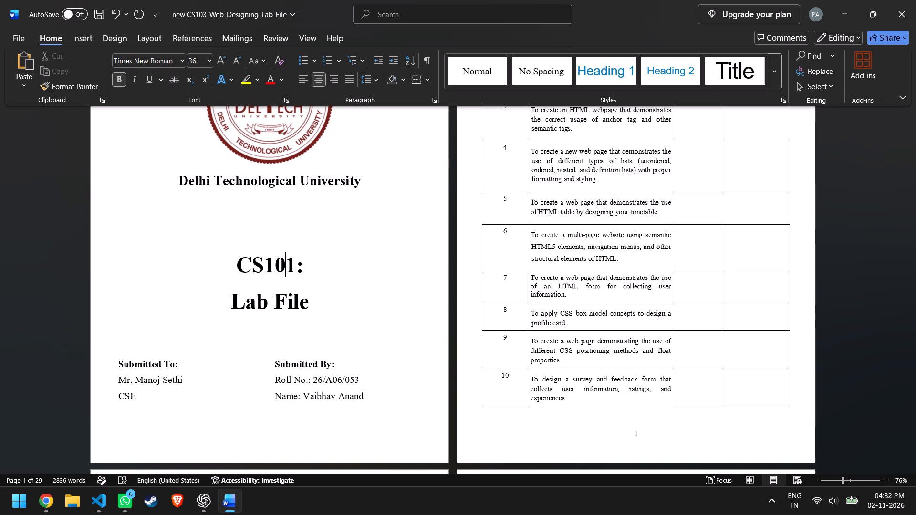
{"action": "key", "text": "Left"}
{"action": "key", "text": "Left"}
{"action": "key", "text": "BackSpace"}
{"action": "type", "text": "0"}
{"action": "key", "text": "space"}
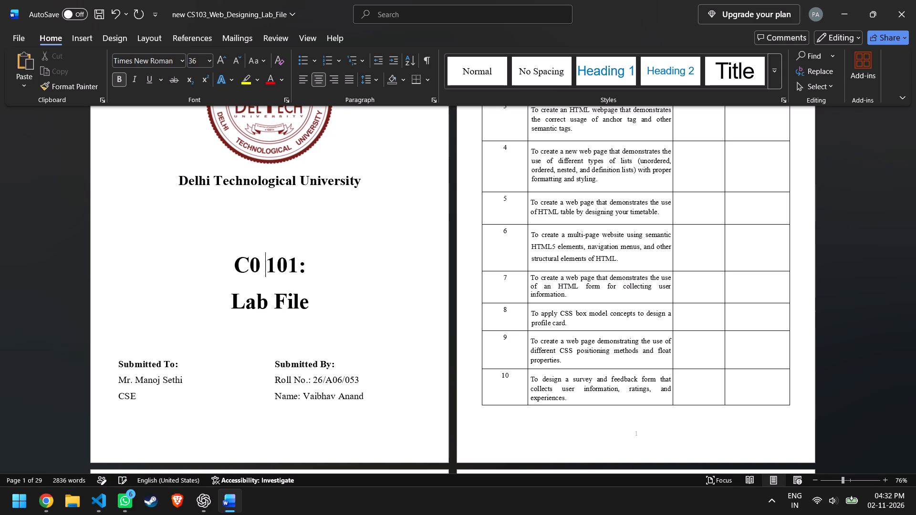
{"action": "key", "text": "minus"}
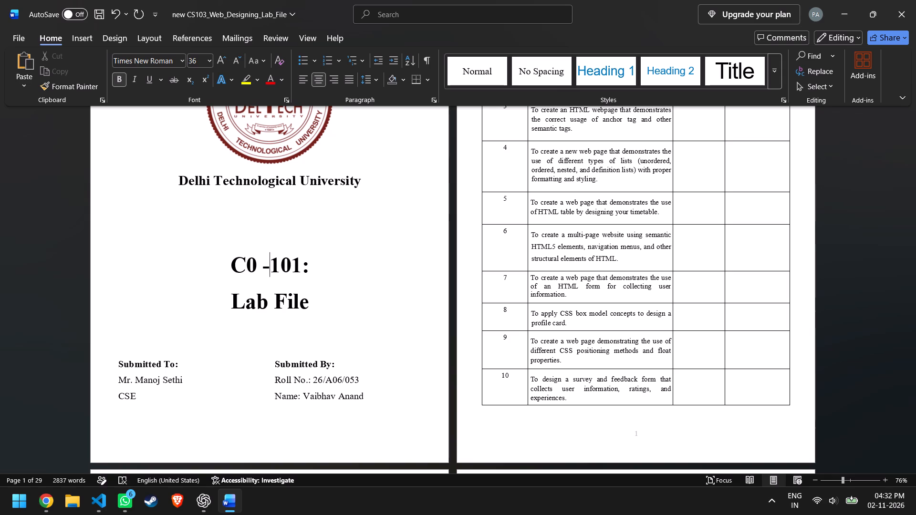
{"action": "key", "text": "BackSpace"}
{"action": "key", "text": "Right"}
{"action": "key", "text": "Right"}
{"action": "key", "text": "Right"}
{"action": "key", "text": "Right"}
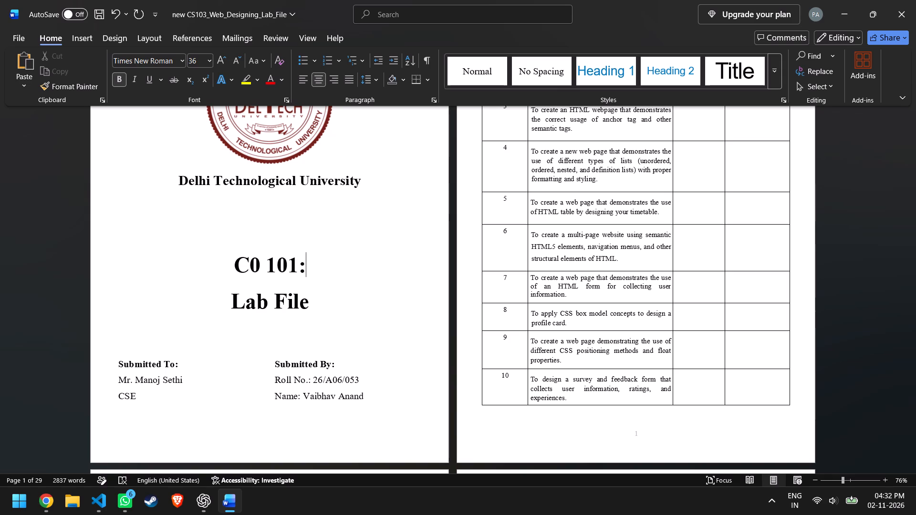
Add "Programming" after the course code in the title, with "fundamental" on a new line below it.
{"action": "key", "text": "space"}
{"action": "type", "text": "p"}
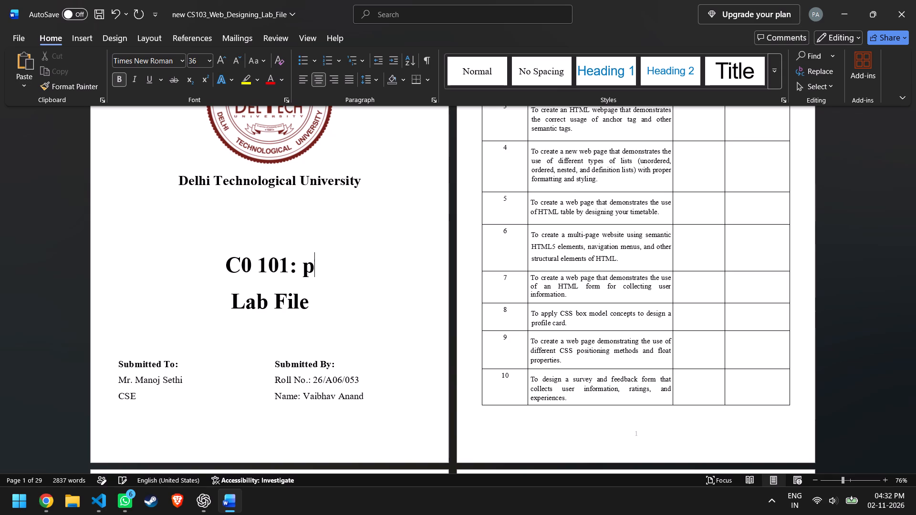
{"action": "key", "text": "BackSpace"}
{"action": "key", "text": "shift+p"}
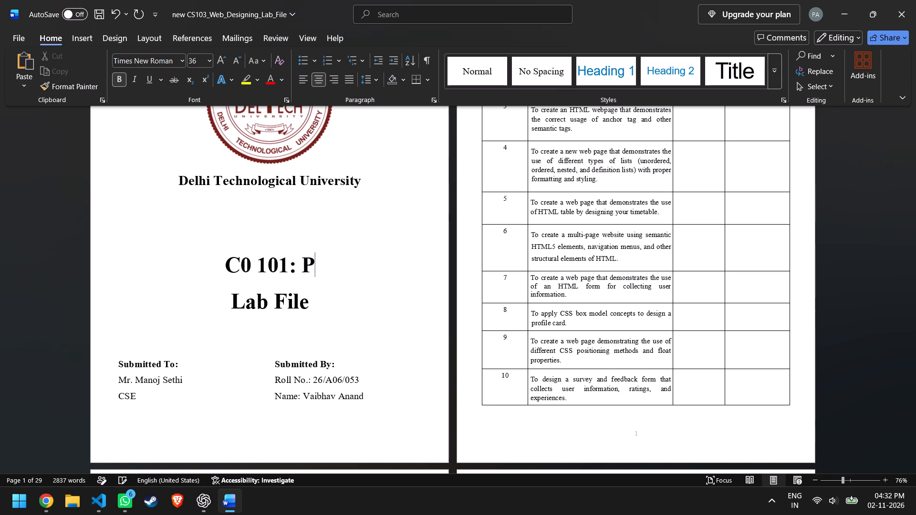
{"action": "type", "text": "ro"}
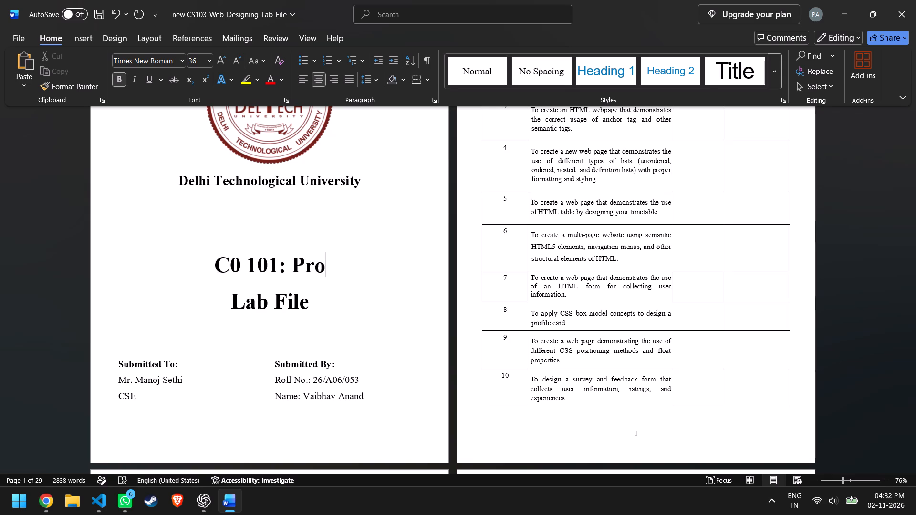
{"action": "type", "text": "grammin"}
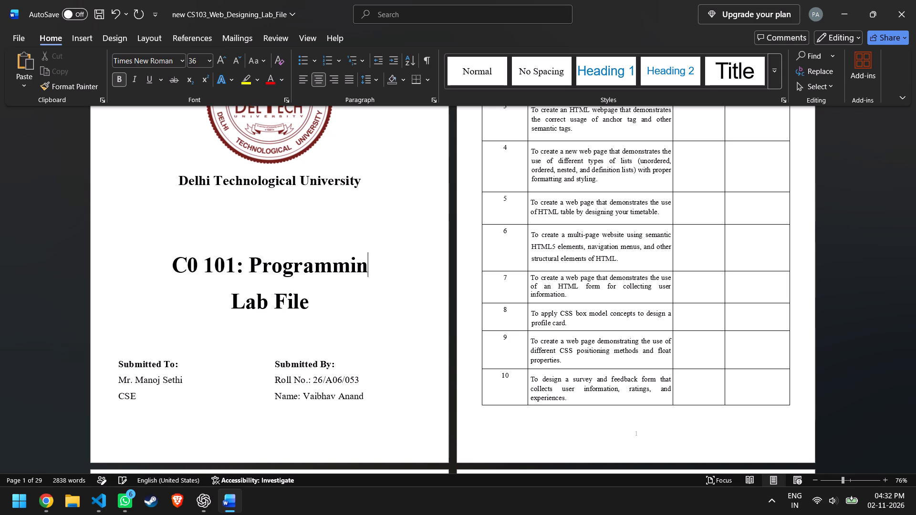
{"action": "key", "text": "g"}
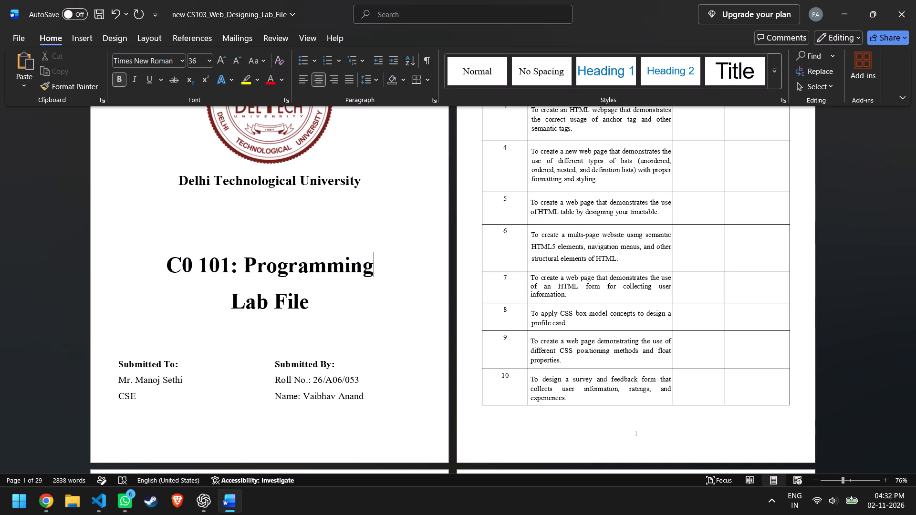
{"action": "key", "text": "Return"}
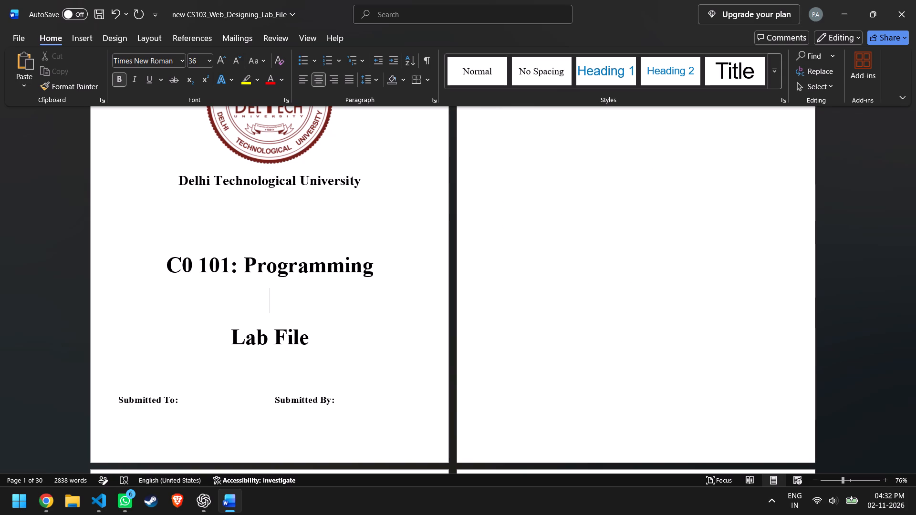
{"action": "key", "text": "f"}
{"action": "type", "text": "undamenta"}
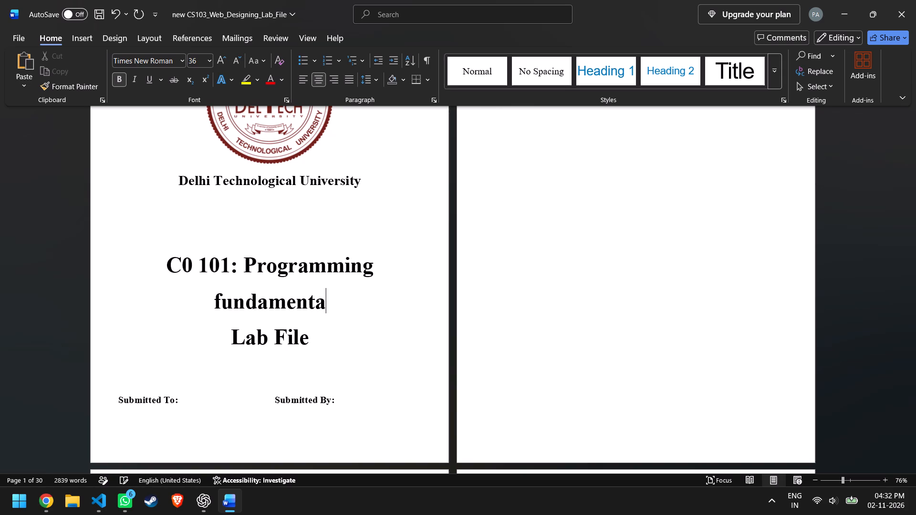
{"action": "type", "text": "ls"}
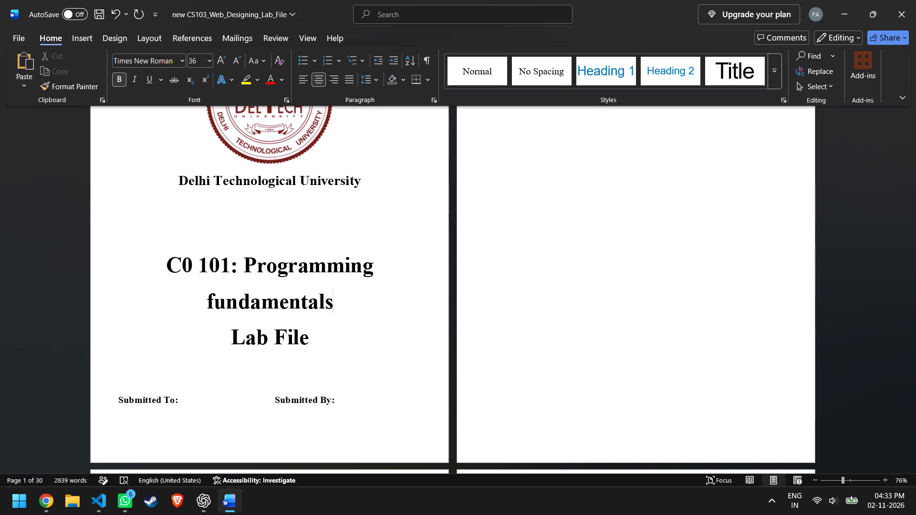
{"action": "key", "text": "BackSpace"}
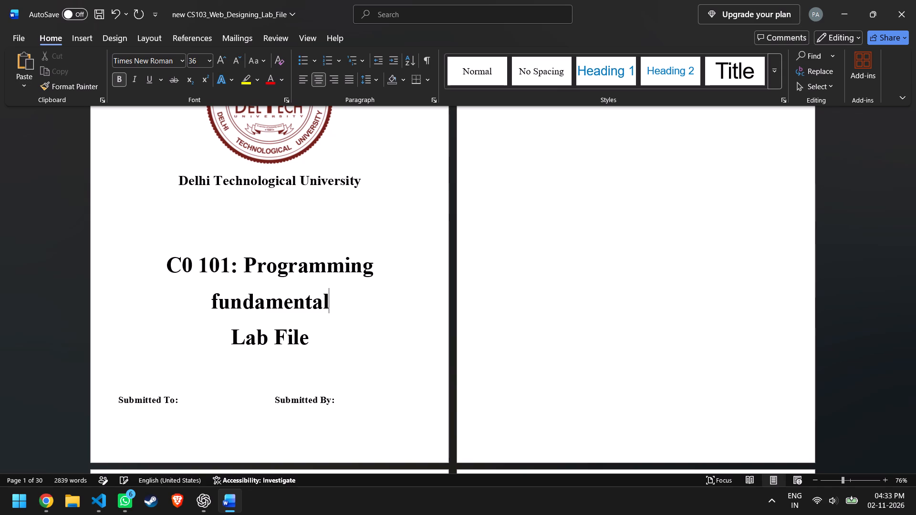
Join "Lab File" onto the line with "Fundamental", separated by a space, so the title takes two lines.
{"action": "key", "text": "Down"}
{"action": "key", "text": "Left"}
{"action": "key", "text": "Left"}
{"action": "key", "text": "Left"}
{"action": "key", "text": "Left"}
{"action": "key", "text": "Left"}
{"action": "key", "text": "Left"}
{"action": "key", "text": "Left"}
{"action": "key", "text": "Left"}
{"action": "key", "text": "Left"}
{"action": "key", "text": "Right"}
{"action": "key", "text": "BackSpace"}
{"action": "key", "text": "BackSpace"}
{"action": "key", "text": "space"}
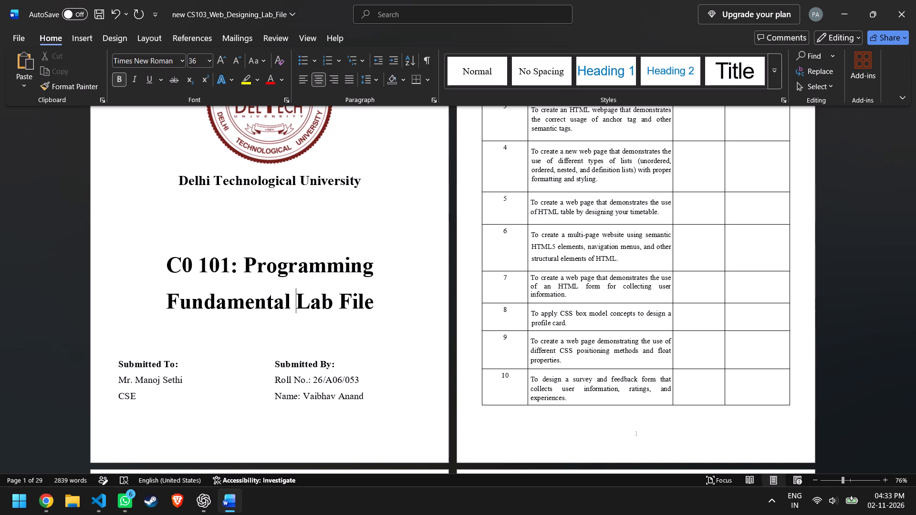
Review the edited cover page, its submission details and the experiment objectives table on the second page.
{"action": "scroll", "coordinate": [324, 271], "scroll_direction": "up", "scroll_amount": 2}
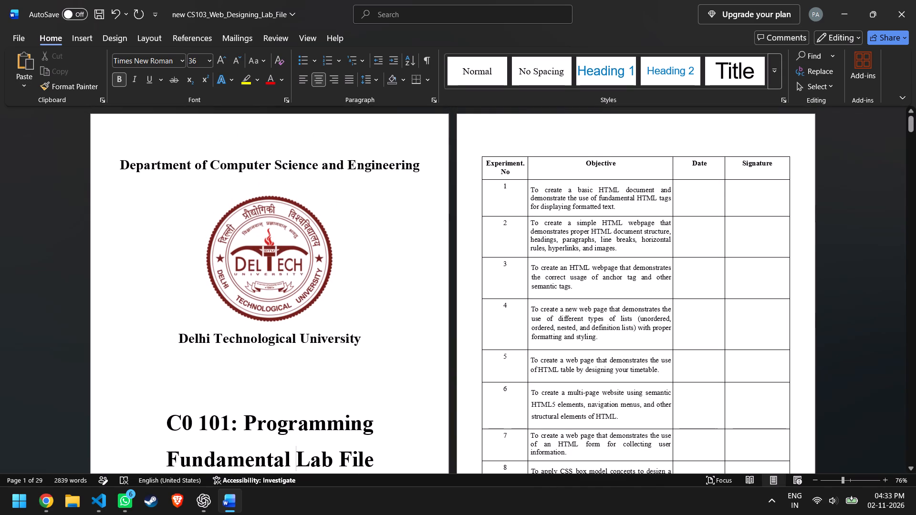
{"action": "scroll", "coordinate": [324, 271], "scroll_direction": "down", "scroll_amount": 3}
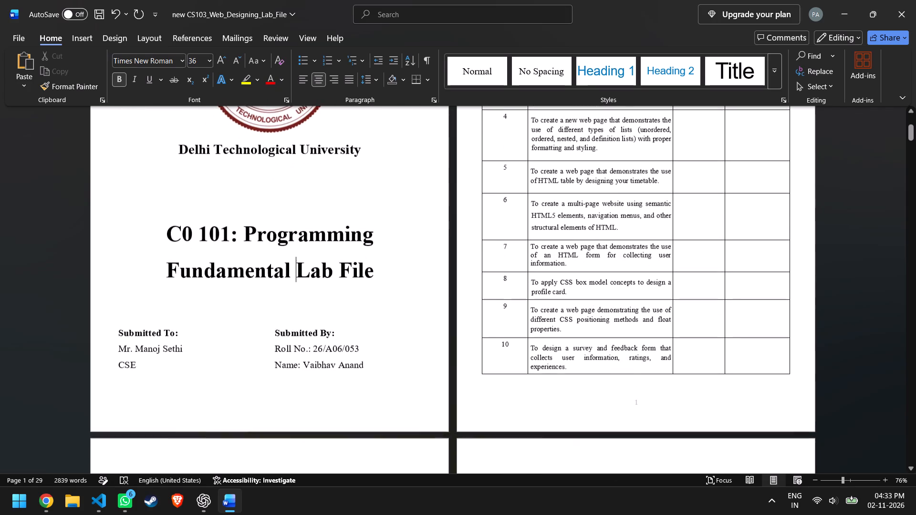
{"action": "scroll", "coordinate": [324, 271], "scroll_direction": "down", "scroll_amount": 1}
{"action": "scroll", "coordinate": [324, 271], "scroll_direction": "up", "scroll_amount": 1}
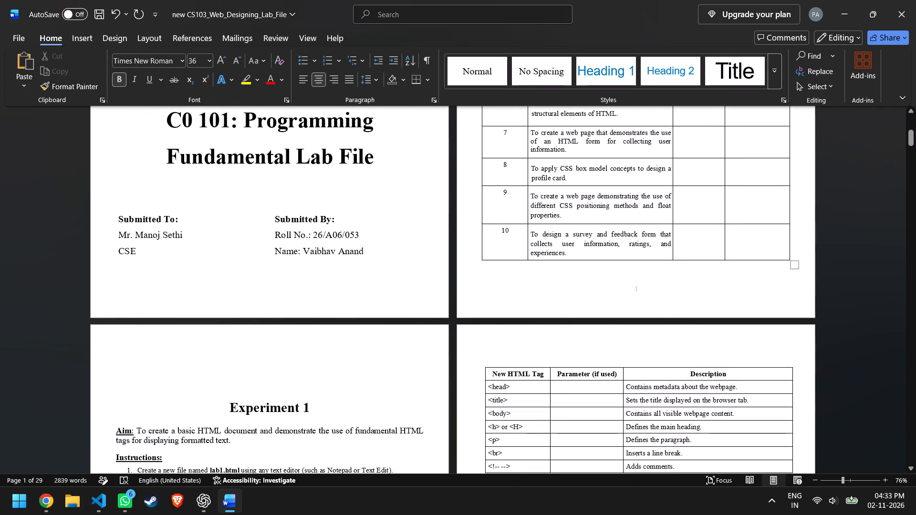
{"action": "left_click", "coordinate": [560, 267]}
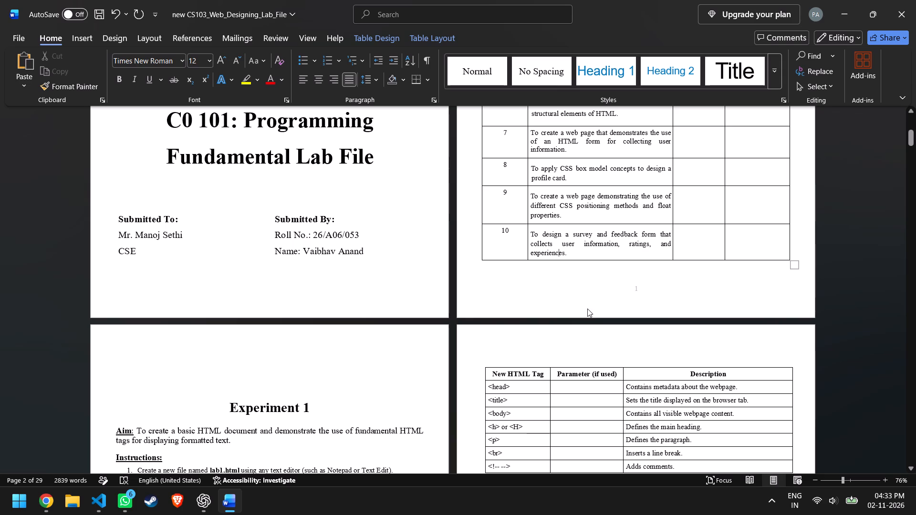
{"action": "left_click", "coordinate": [398, 299]}
{"action": "scroll", "coordinate": [398, 299], "scroll_direction": "up", "scroll_amount": 1}
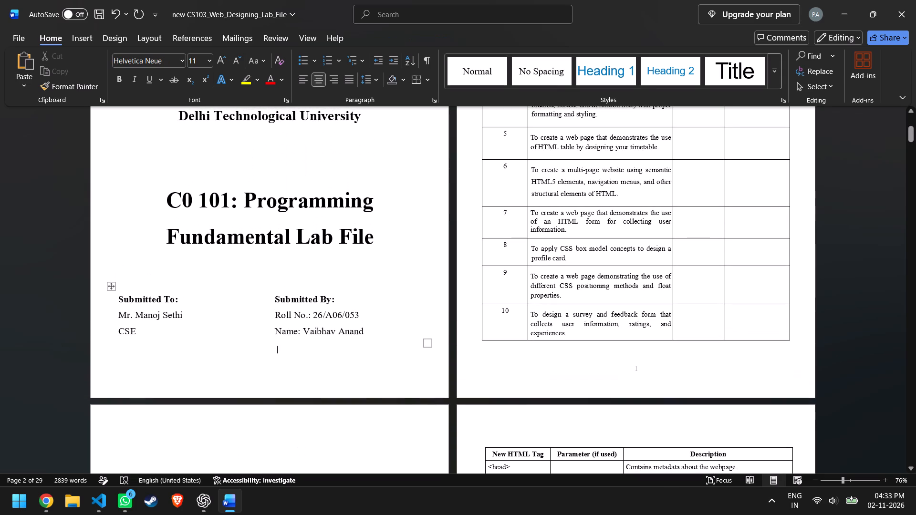
{"action": "scroll", "coordinate": [293, 243], "scroll_direction": "up", "scroll_amount": 4}
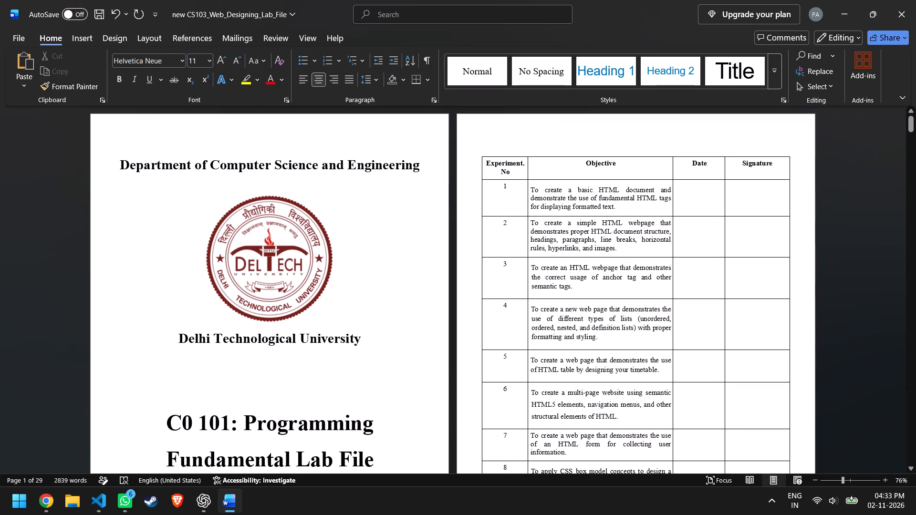
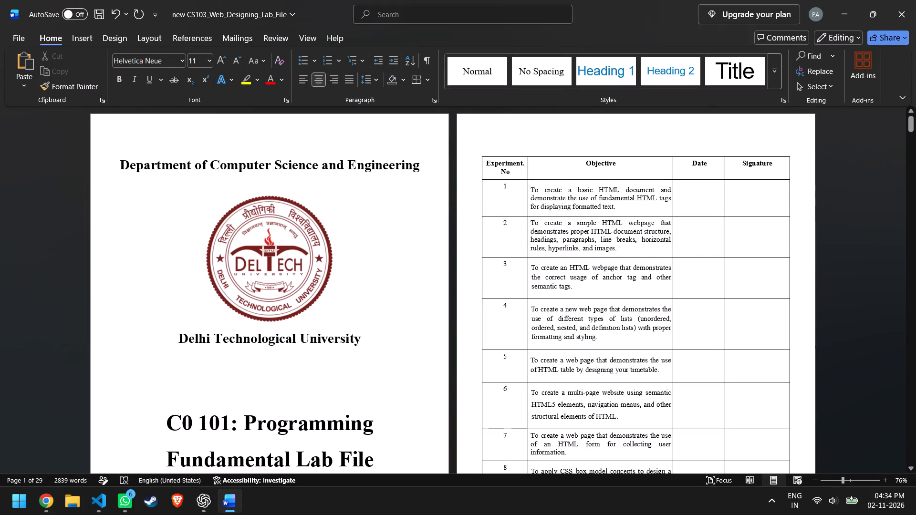
Select the cover page content and undo the last edit to the word "Fundamental" in the title.
{"action": "left_click_drag", "start_coordinate": [108, 134], "coordinate": [187, 222]}
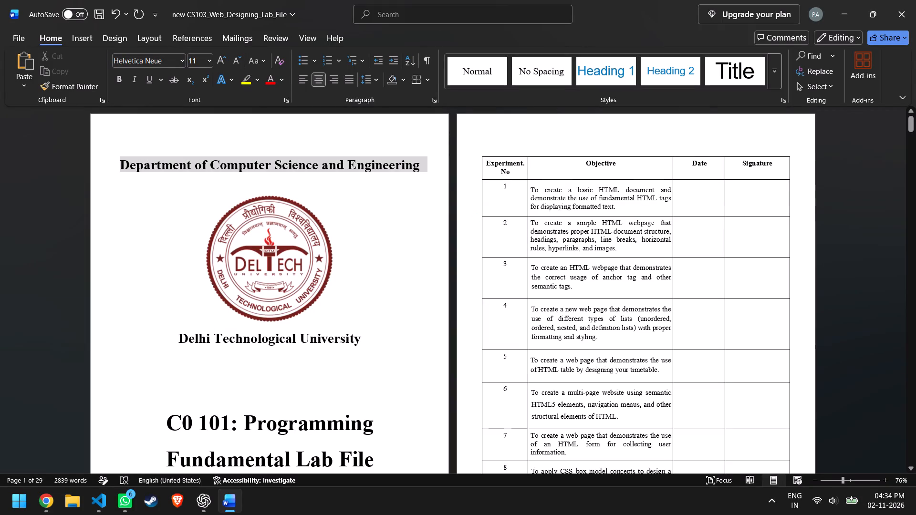
{"action": "left_click_drag", "start_coordinate": [187, 222], "coordinate": [380, 400]}
{"action": "scroll", "coordinate": [263, 240], "scroll_direction": "down", "scroll_amount": 7}
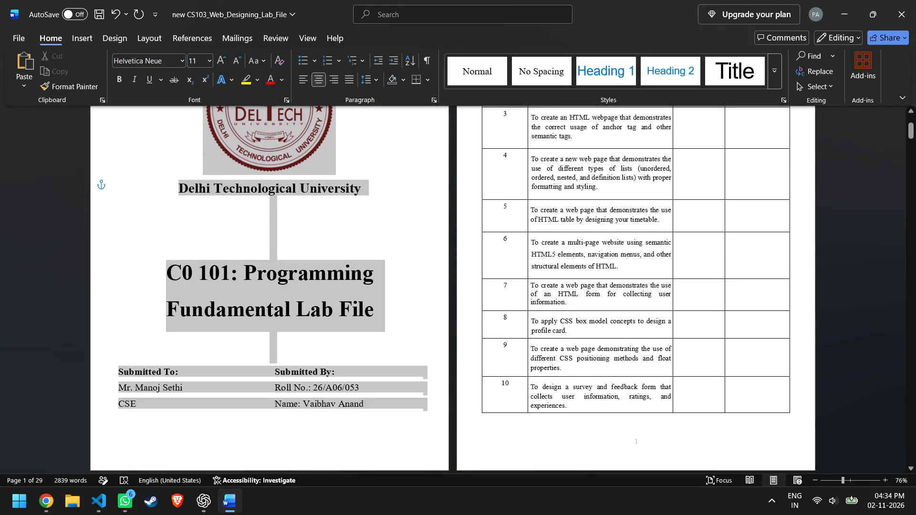
{"action": "left_click_drag", "start_coordinate": [380, 400], "coordinate": [382, 407]}
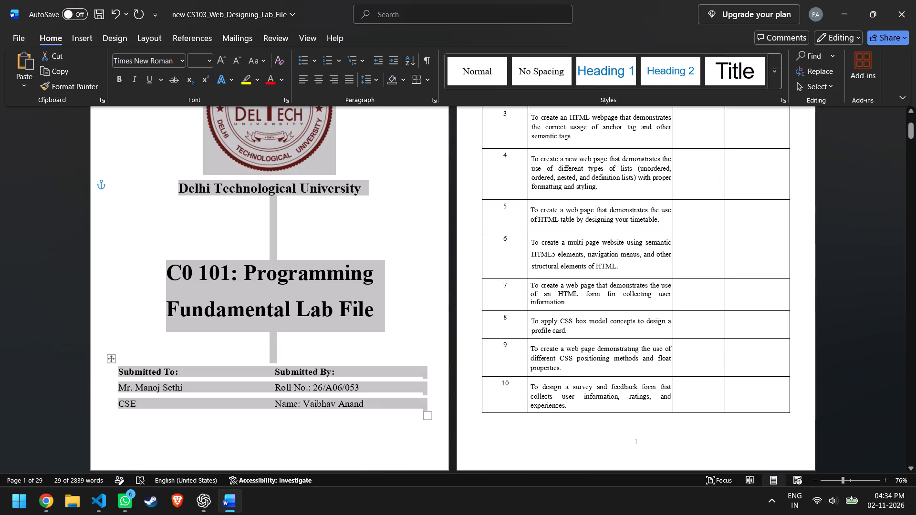
{"action": "key", "text": "ctrl+z"}
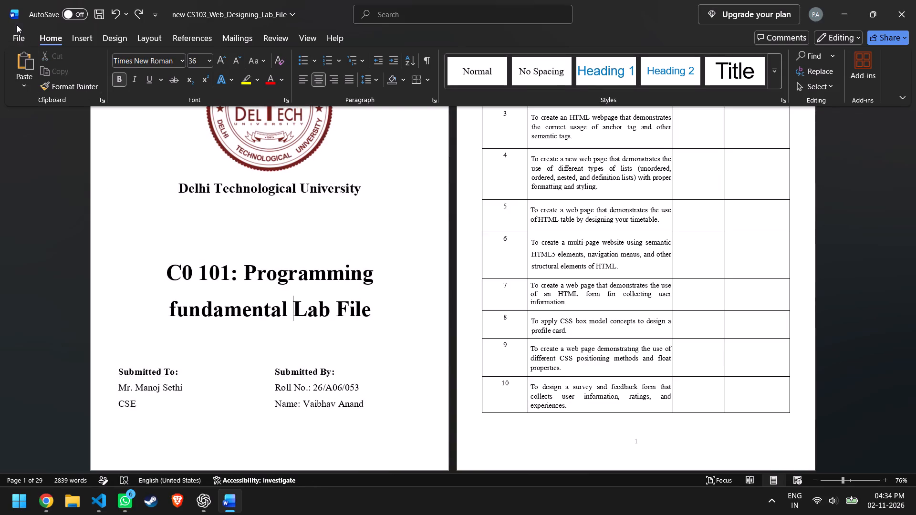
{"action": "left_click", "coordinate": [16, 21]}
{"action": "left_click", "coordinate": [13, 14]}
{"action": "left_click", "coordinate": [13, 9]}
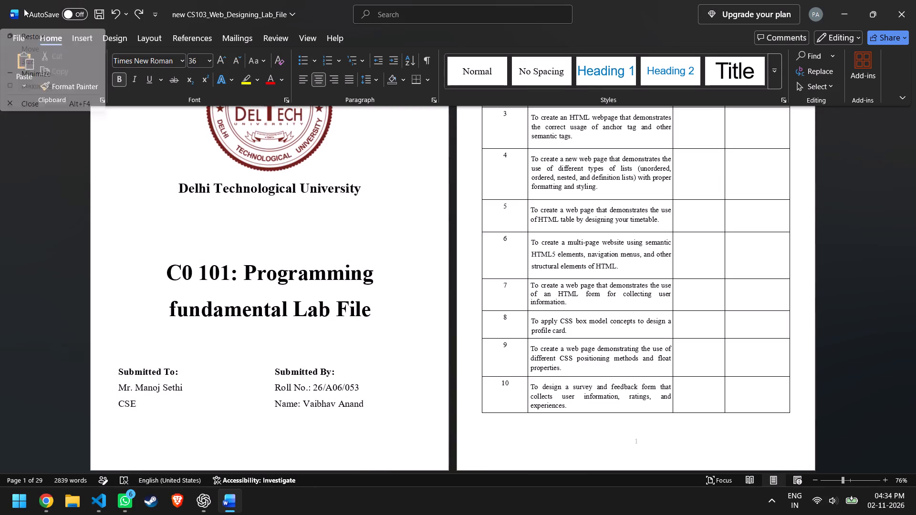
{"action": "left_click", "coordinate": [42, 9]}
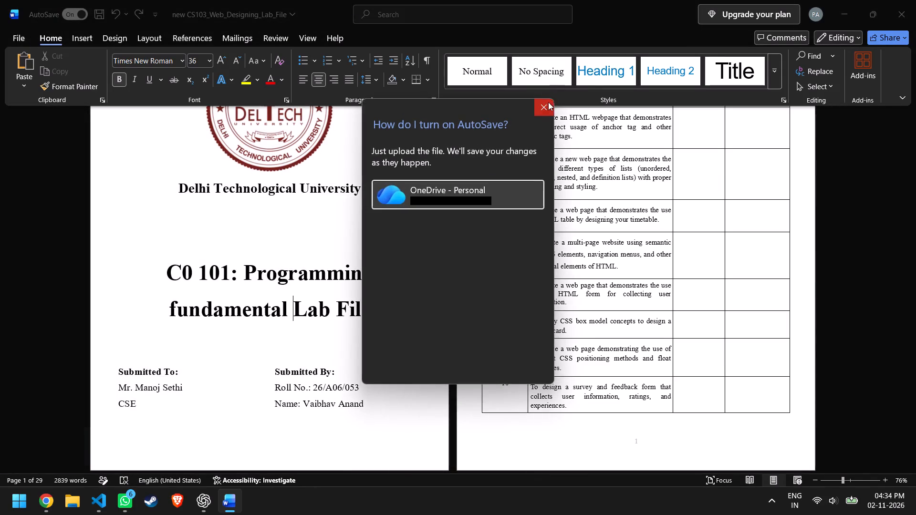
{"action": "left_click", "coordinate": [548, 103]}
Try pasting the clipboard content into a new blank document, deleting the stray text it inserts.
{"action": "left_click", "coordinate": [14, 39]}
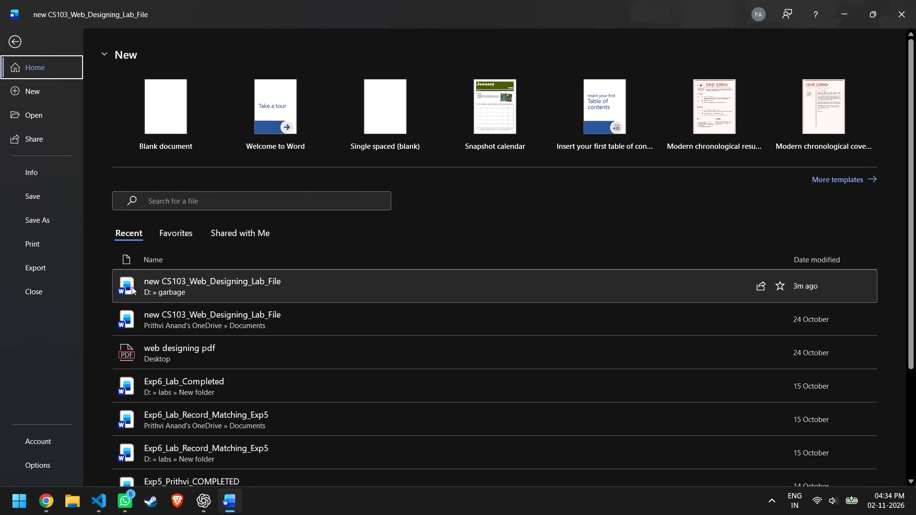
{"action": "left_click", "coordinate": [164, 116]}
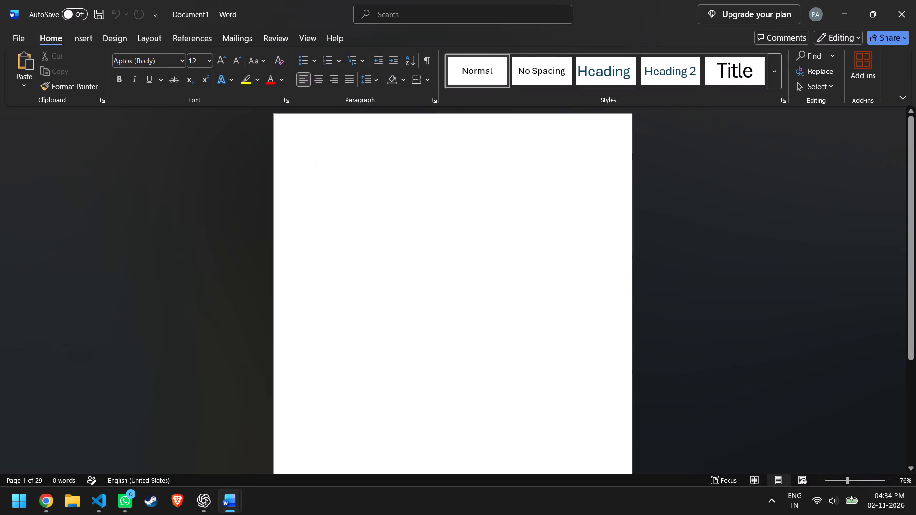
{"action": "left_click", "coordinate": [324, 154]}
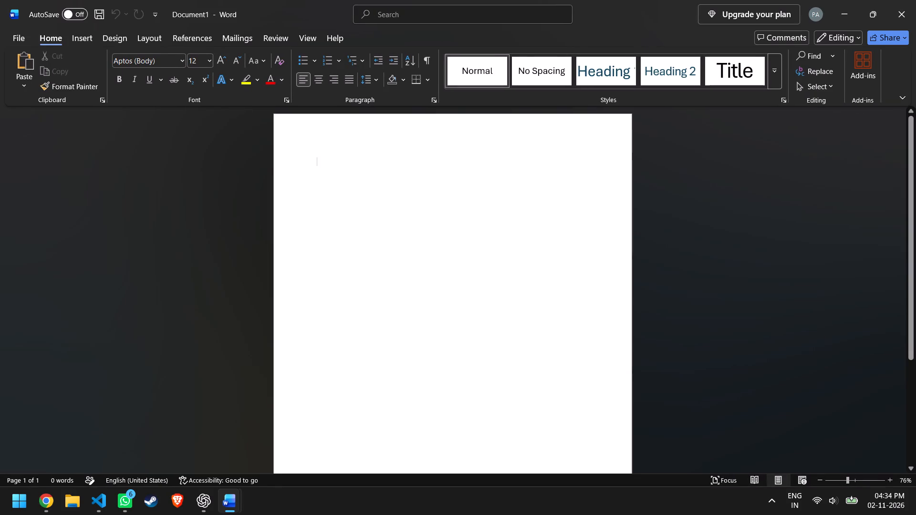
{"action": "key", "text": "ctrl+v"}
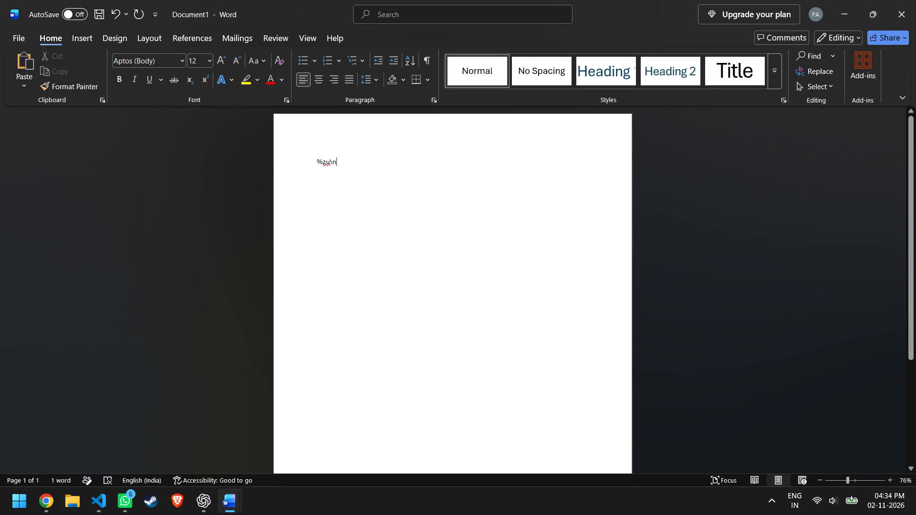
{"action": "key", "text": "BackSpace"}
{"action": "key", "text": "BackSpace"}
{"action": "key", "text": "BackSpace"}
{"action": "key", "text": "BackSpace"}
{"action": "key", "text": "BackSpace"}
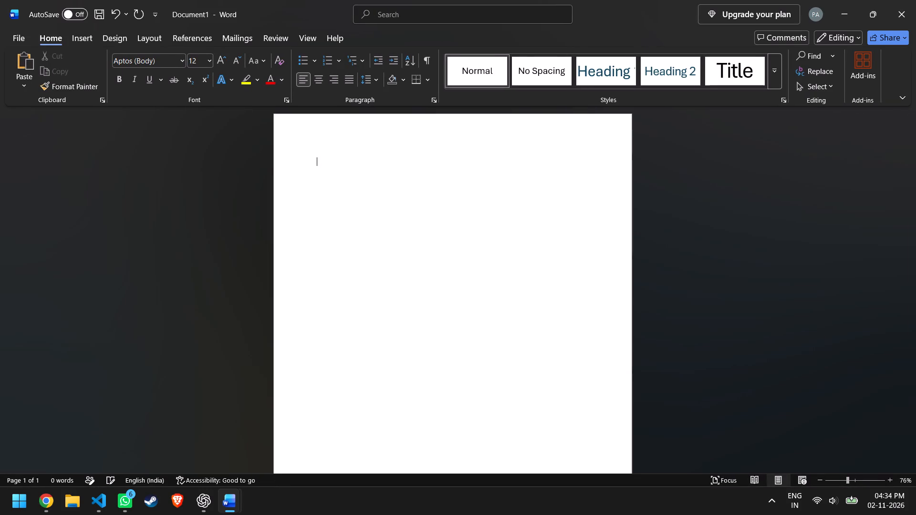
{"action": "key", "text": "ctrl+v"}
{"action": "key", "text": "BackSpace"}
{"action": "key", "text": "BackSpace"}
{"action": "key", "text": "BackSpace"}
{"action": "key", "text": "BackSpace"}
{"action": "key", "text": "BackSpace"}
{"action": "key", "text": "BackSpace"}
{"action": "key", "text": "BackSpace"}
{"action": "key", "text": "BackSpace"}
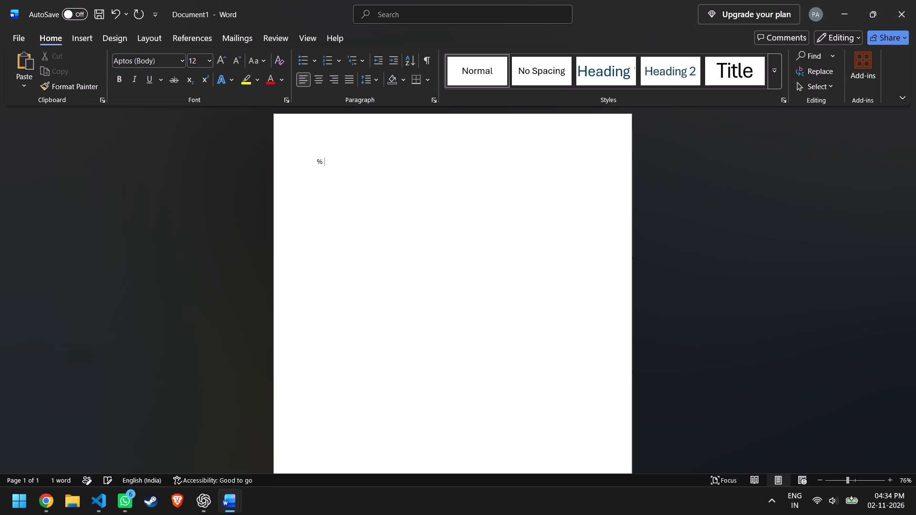
Return to the web designing lab file and copy its whole cover page, from the department heading through the submission details.
{"action": "left_click", "coordinate": [23, 30]}
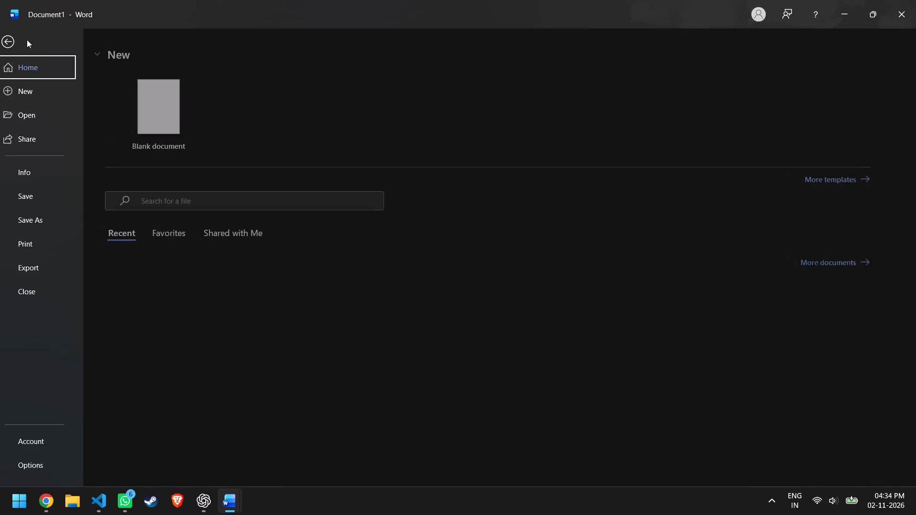
{"action": "left_click", "coordinate": [212, 301]}
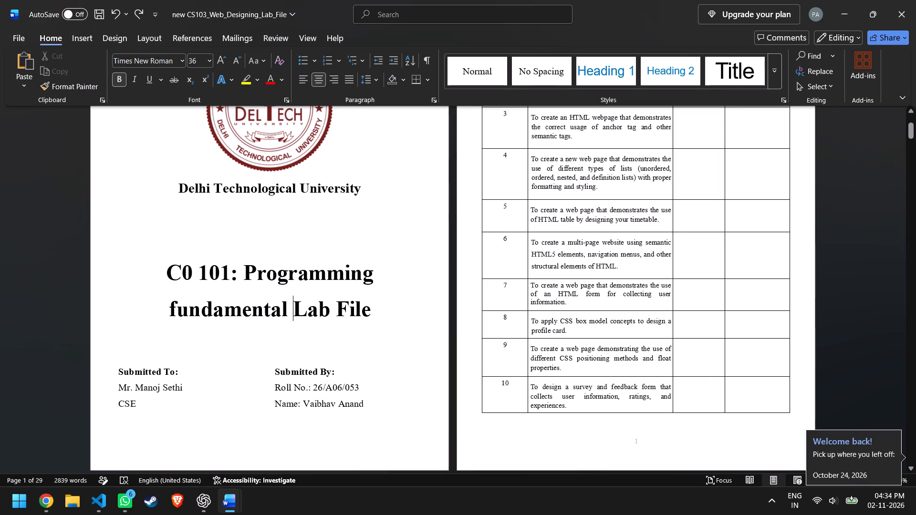
{"action": "left_click_drag", "start_coordinate": [414, 442], "coordinate": [254, 320]}
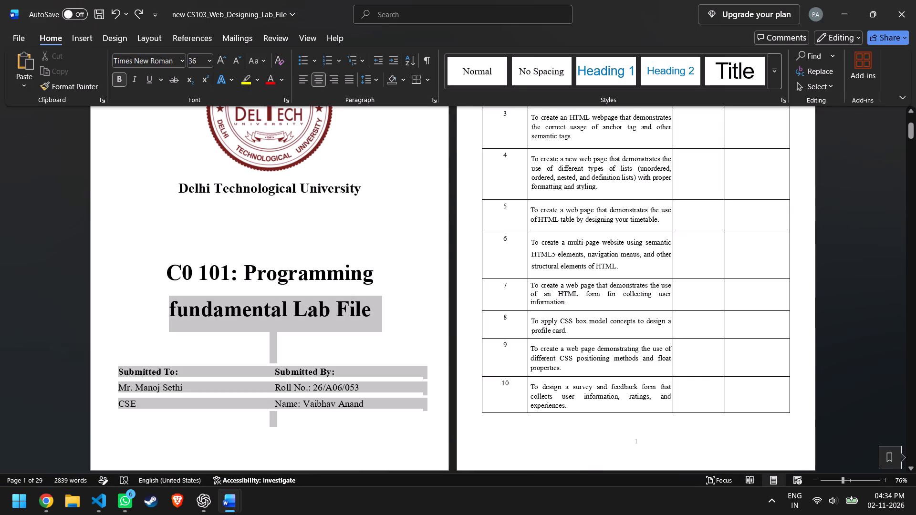
{"action": "left_click_drag", "start_coordinate": [254, 320], "coordinate": [104, 139]}
{"action": "scroll", "coordinate": [231, 306], "scroll_direction": "up", "scroll_amount": 3}
{"action": "scroll", "coordinate": [150, 216], "scroll_direction": "up", "scroll_amount": 3}
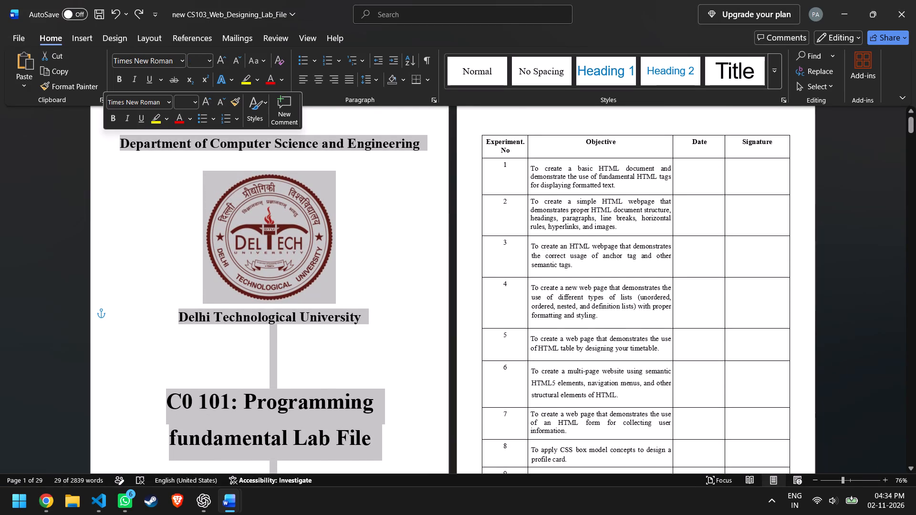
{"action": "right_click", "coordinate": [104, 139]}
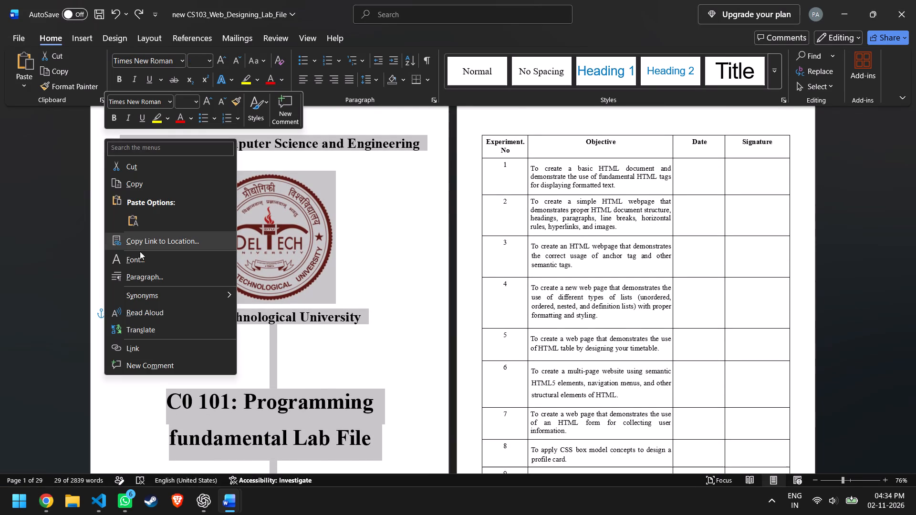
{"action": "left_click", "coordinate": [137, 188]}
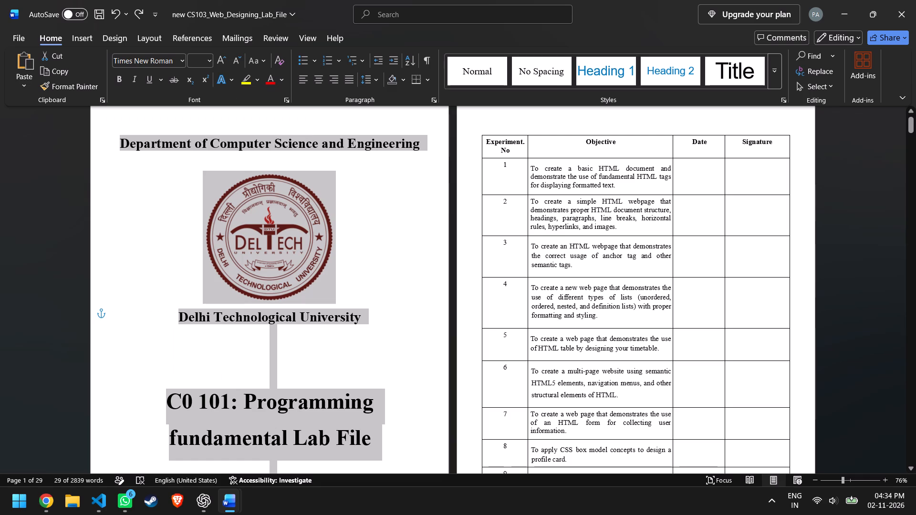
Create another blank document and paste the copied cover page into it with its original formatting.
{"action": "left_click", "coordinate": [21, 40]}
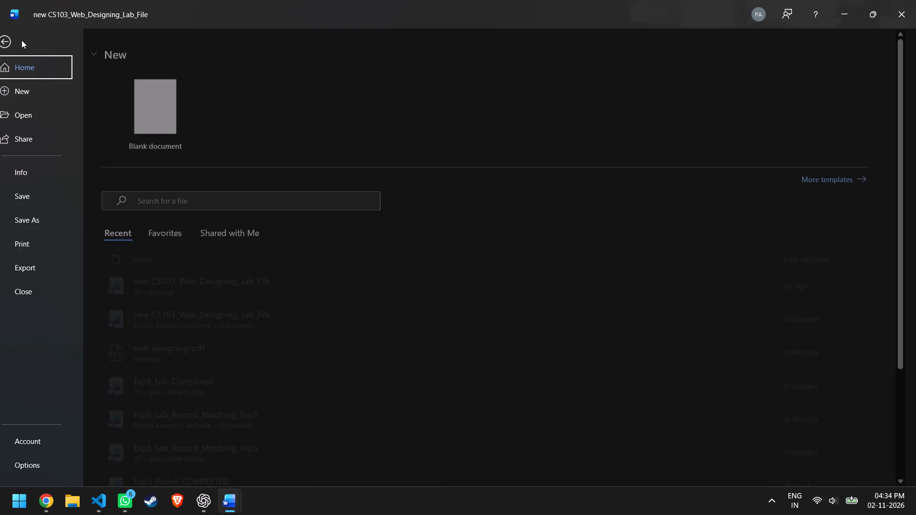
{"action": "left_click", "coordinate": [151, 111]}
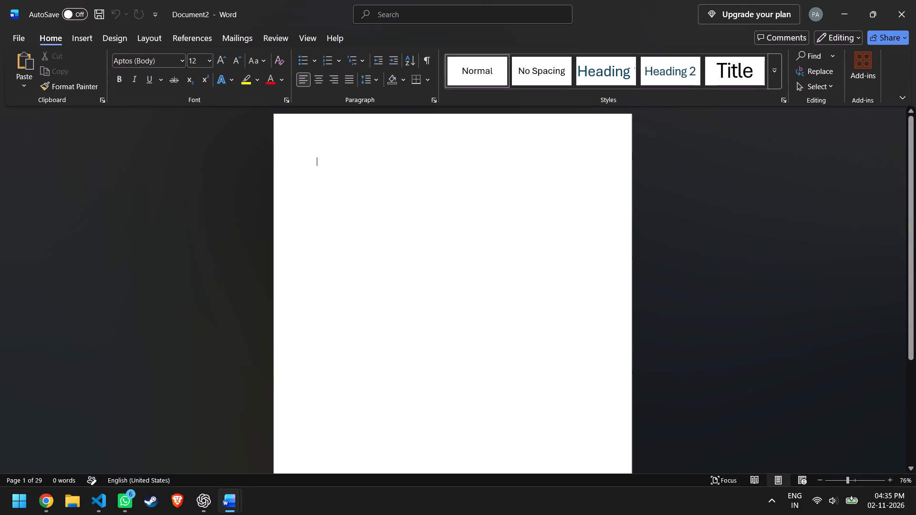
{"action": "left_click", "coordinate": [335, 160]}
{"action": "right_click", "coordinate": [335, 160]}
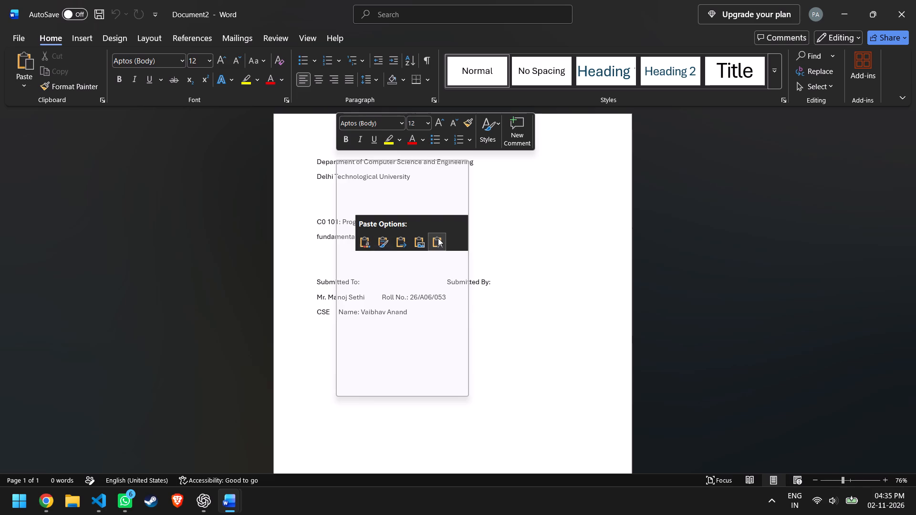
{"action": "key", "text": "ctrl+v"}
{"action": "left_click", "coordinate": [527, 232]}
{"action": "key", "text": "ctrl+v"}
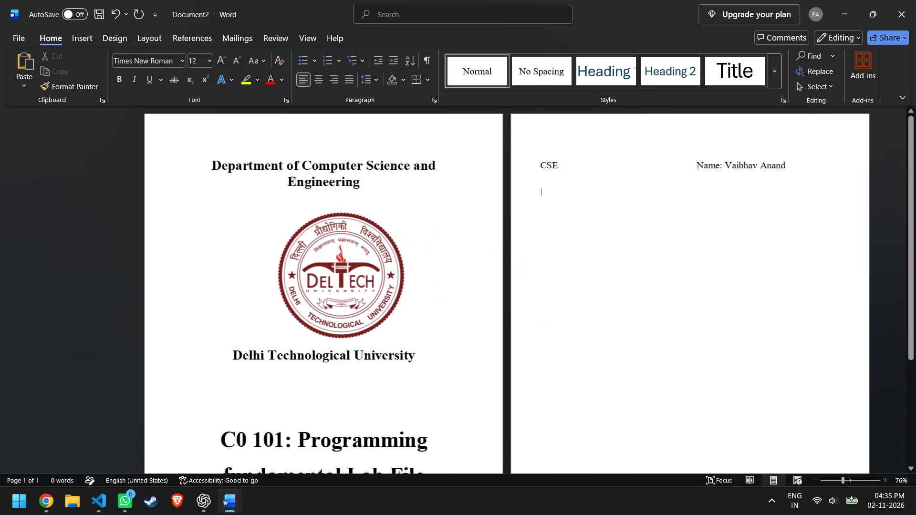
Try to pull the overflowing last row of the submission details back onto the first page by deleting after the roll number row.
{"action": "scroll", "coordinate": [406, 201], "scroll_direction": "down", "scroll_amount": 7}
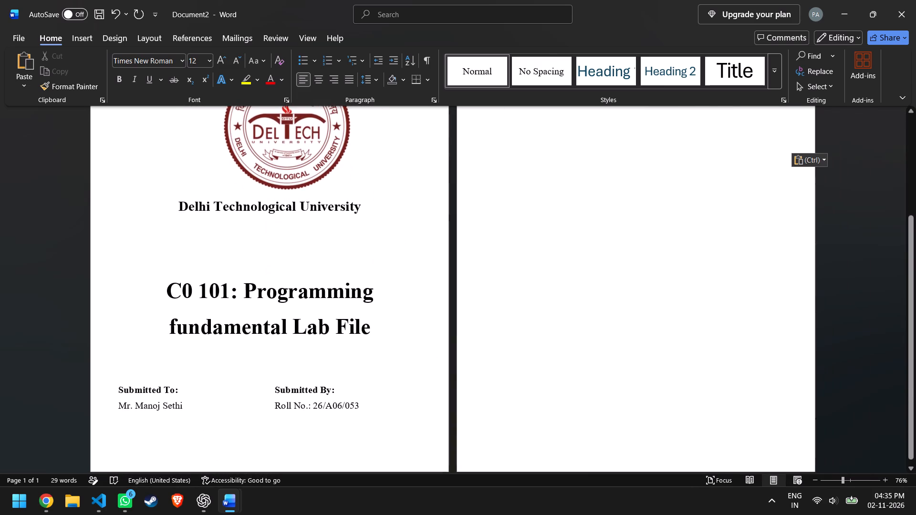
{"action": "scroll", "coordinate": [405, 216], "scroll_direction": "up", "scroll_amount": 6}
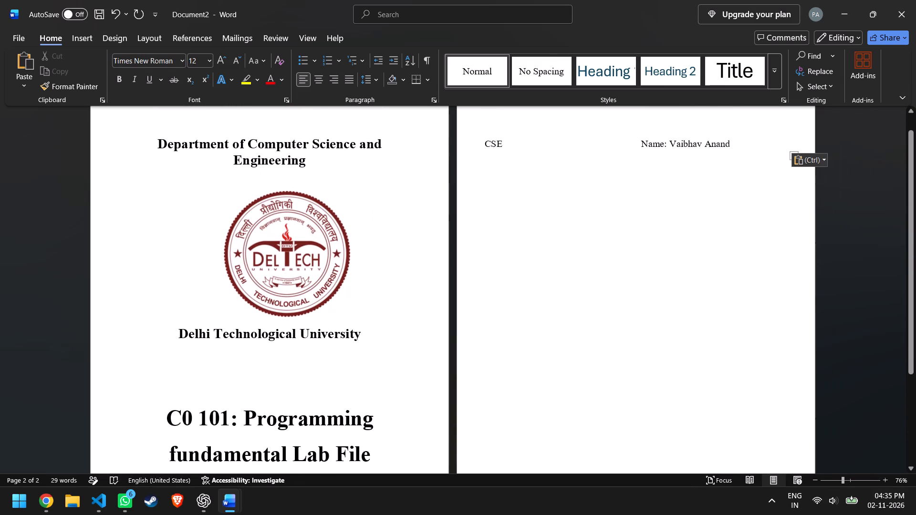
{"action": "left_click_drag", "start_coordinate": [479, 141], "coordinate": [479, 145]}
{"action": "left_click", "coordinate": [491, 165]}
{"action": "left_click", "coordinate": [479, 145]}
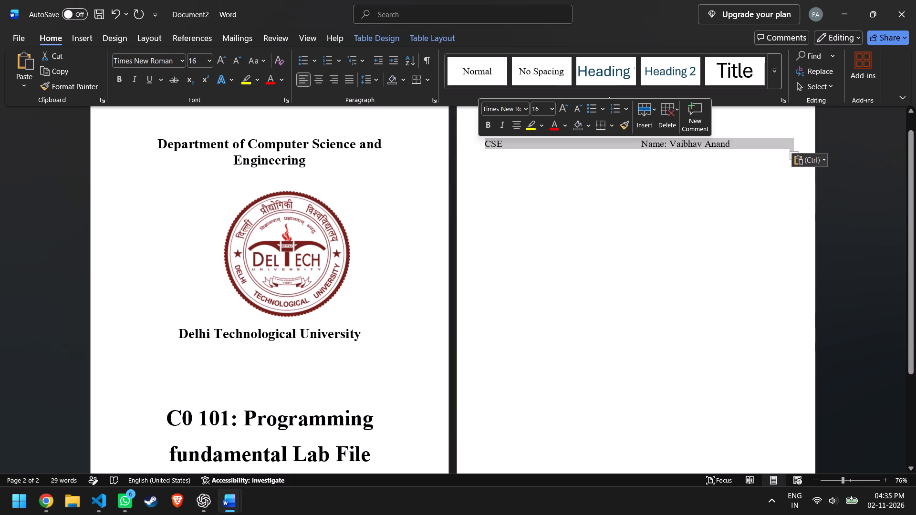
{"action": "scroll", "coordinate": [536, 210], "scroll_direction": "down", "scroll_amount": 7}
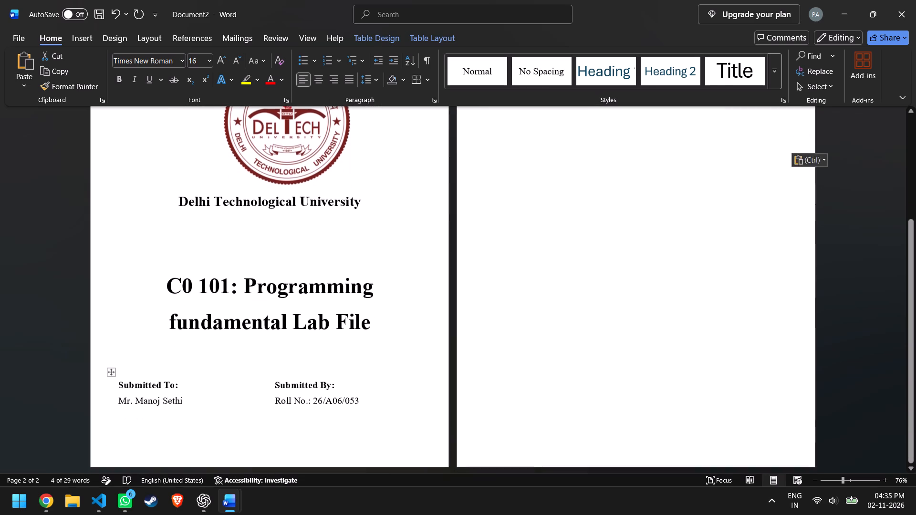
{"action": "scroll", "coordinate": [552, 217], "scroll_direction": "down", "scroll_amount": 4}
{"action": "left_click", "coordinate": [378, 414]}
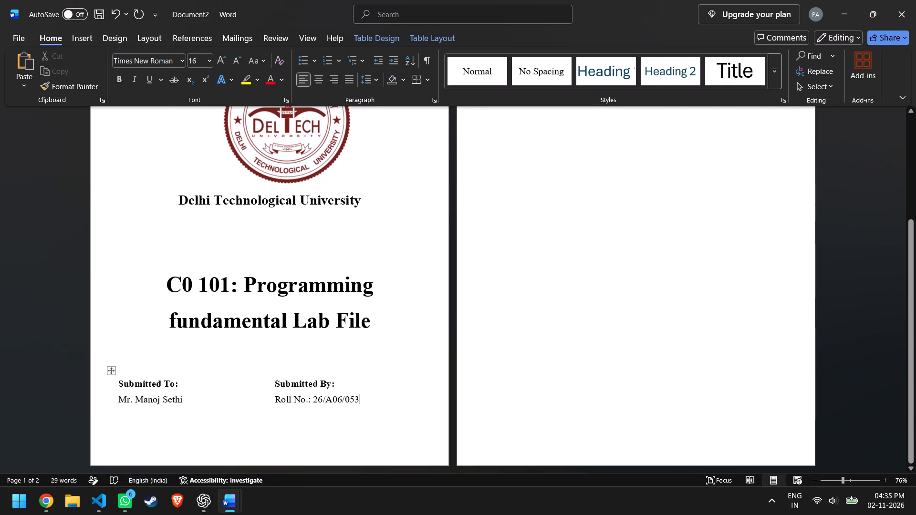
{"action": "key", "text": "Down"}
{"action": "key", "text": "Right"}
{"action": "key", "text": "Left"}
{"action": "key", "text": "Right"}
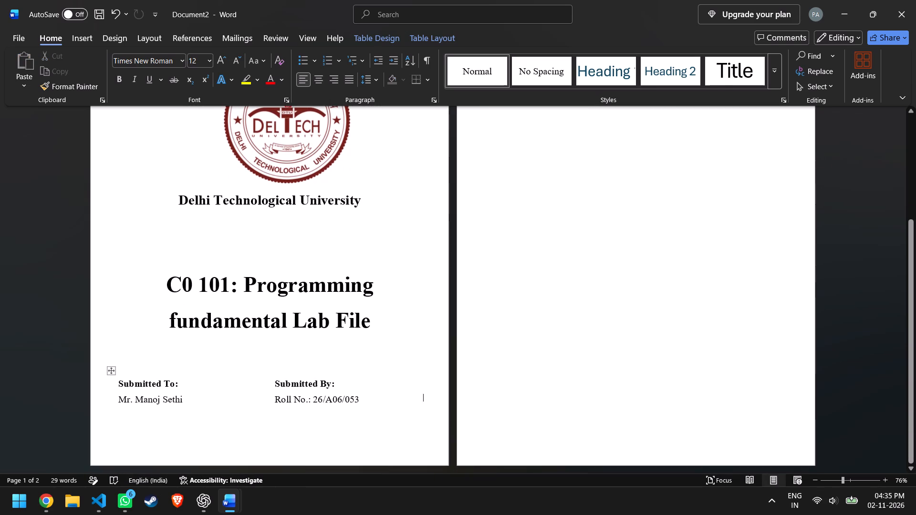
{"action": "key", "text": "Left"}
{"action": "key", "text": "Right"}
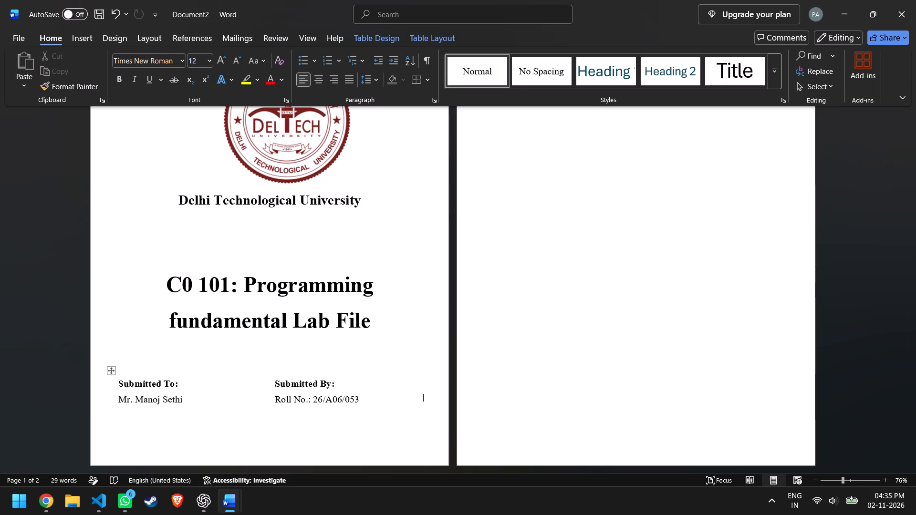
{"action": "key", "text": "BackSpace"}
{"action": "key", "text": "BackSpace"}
Delete the blank line between the "fundamental Lab File" title line and the submission details table.
{"action": "key", "text": "Up"}
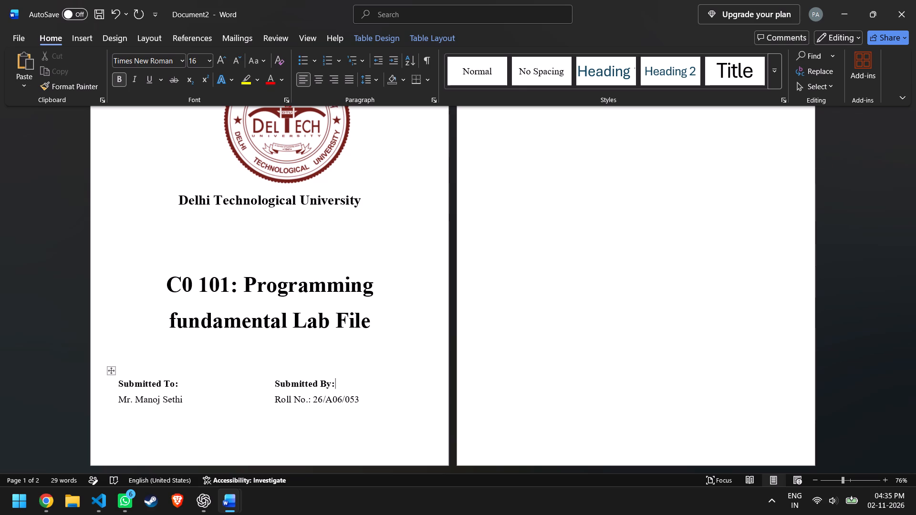
{"action": "key", "text": "Up"}
{"action": "key", "text": "Up"}
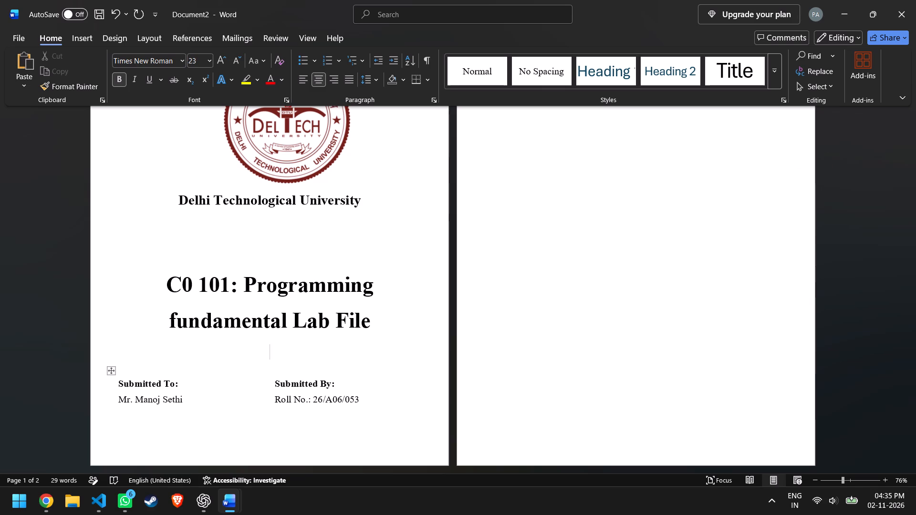
{"action": "key", "text": "BackSpace"}
{"action": "key", "text": "BackSpace"}
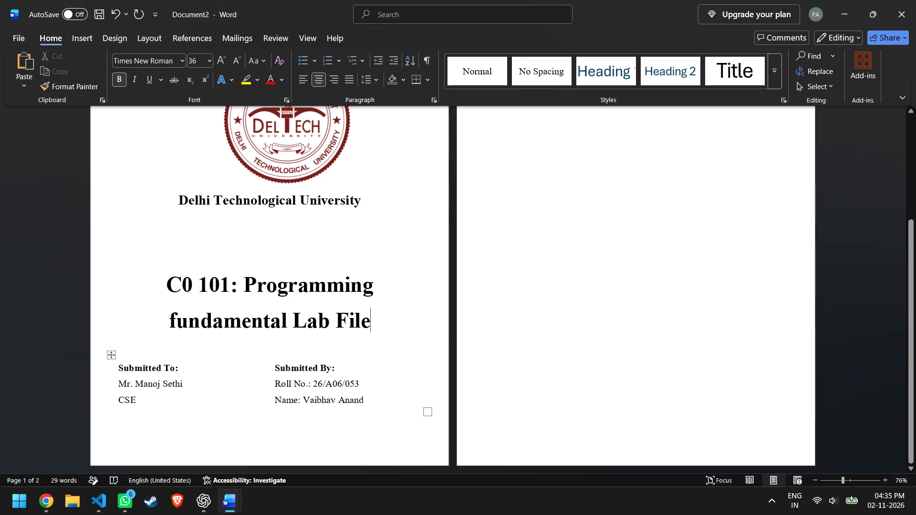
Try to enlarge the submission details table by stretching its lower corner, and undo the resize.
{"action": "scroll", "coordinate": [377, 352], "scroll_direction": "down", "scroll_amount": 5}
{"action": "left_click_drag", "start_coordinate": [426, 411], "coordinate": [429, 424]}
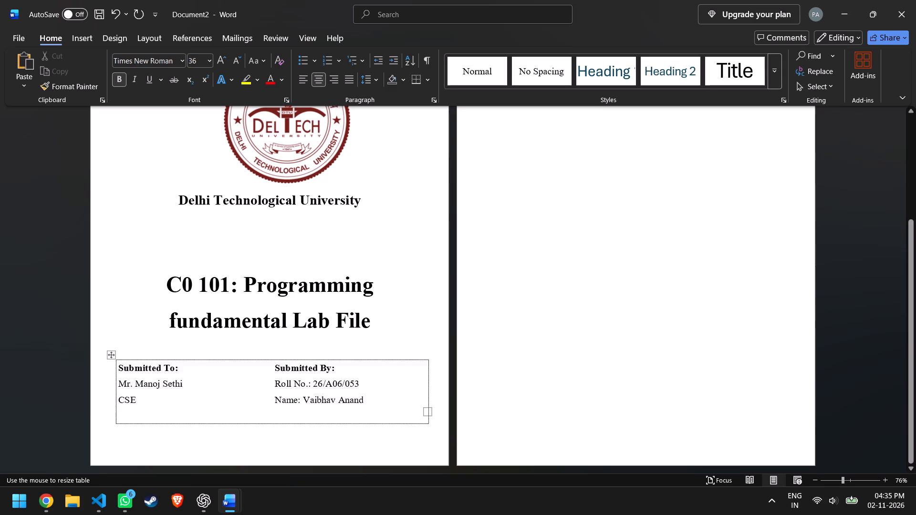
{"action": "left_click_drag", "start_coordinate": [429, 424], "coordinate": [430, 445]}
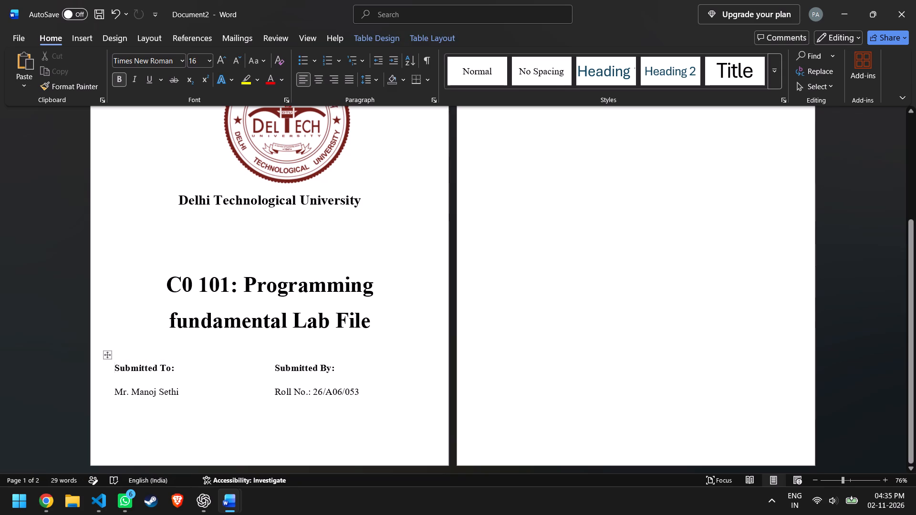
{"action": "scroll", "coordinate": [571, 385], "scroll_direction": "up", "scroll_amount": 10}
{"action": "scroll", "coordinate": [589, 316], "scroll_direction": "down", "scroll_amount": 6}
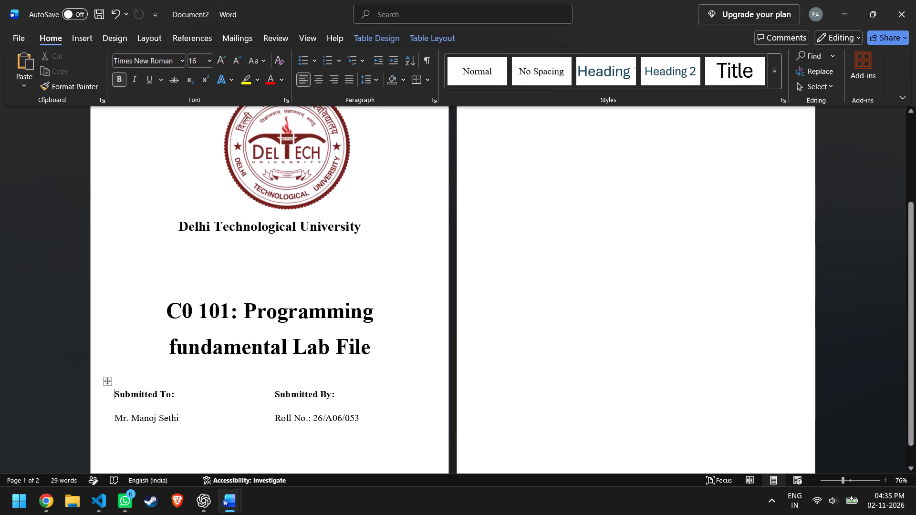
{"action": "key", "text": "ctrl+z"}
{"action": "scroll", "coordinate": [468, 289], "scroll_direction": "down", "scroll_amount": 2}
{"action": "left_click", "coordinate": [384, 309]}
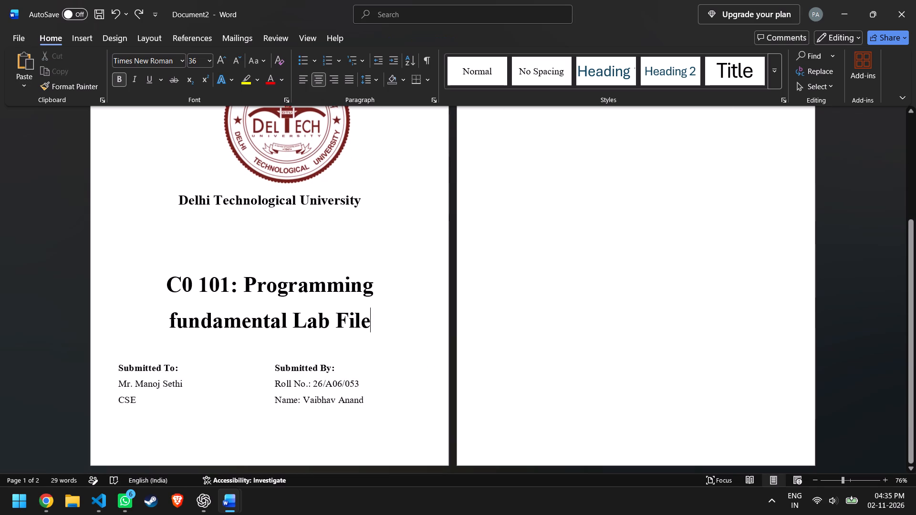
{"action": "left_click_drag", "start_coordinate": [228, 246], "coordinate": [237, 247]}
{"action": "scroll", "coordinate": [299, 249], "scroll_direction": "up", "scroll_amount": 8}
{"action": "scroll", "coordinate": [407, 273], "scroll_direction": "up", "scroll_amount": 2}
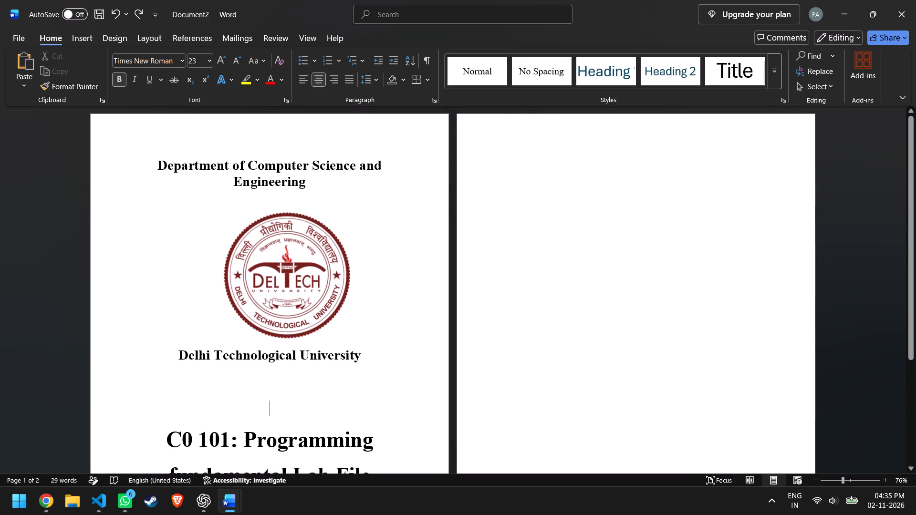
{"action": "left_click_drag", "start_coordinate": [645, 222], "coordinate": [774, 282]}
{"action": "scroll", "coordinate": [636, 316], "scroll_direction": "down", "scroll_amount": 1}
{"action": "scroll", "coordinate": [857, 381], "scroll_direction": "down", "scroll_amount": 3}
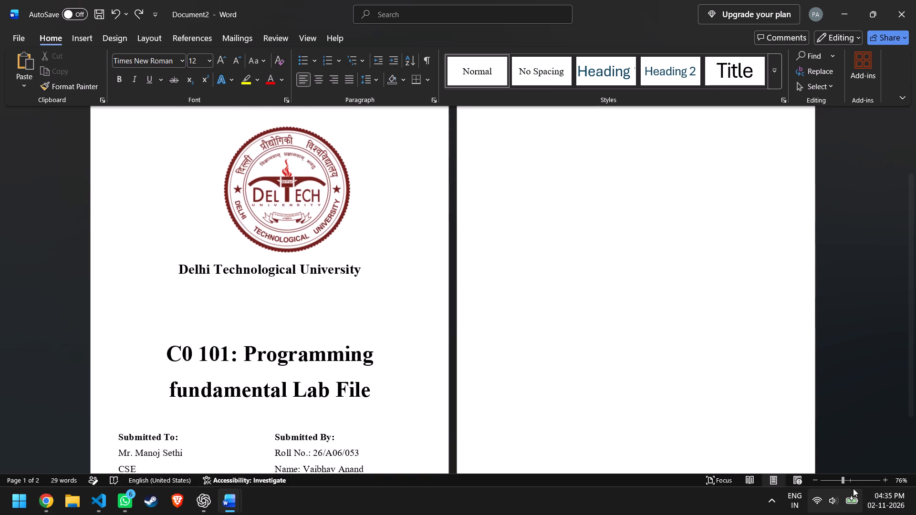
Try different zoom levels and the reading view, ending in print layout at 100% zoom.
{"action": "left_click_drag", "start_coordinate": [845, 479], "coordinate": [855, 479]}
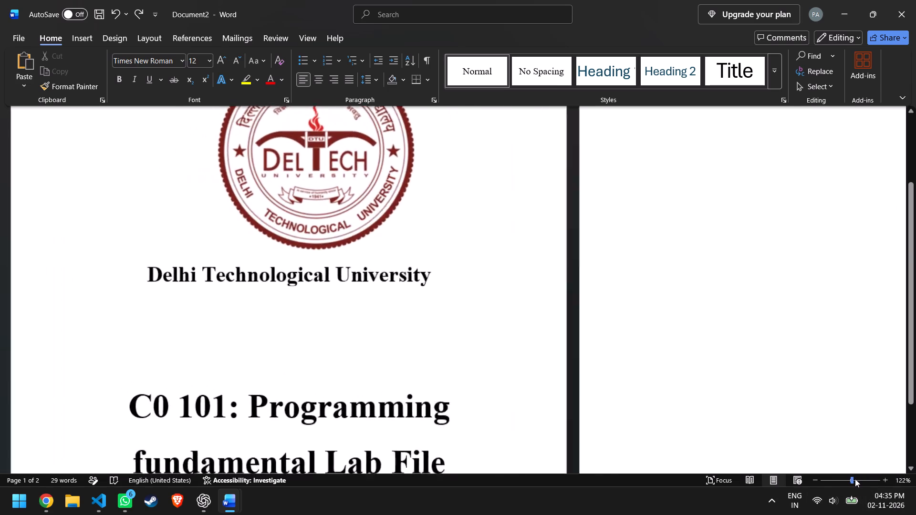
{"action": "left_click_drag", "start_coordinate": [855, 479], "coordinate": [836, 479]}
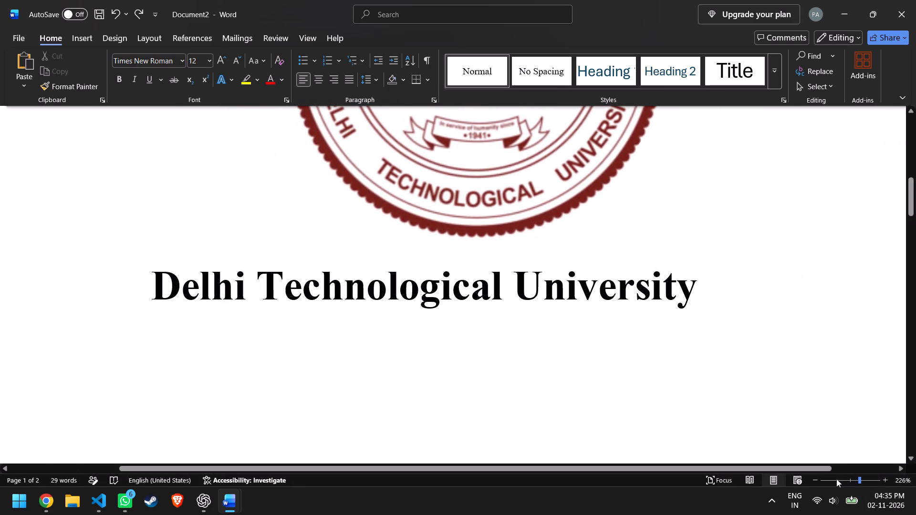
{"action": "left_click_drag", "start_coordinate": [836, 479], "coordinate": [812, 484]}
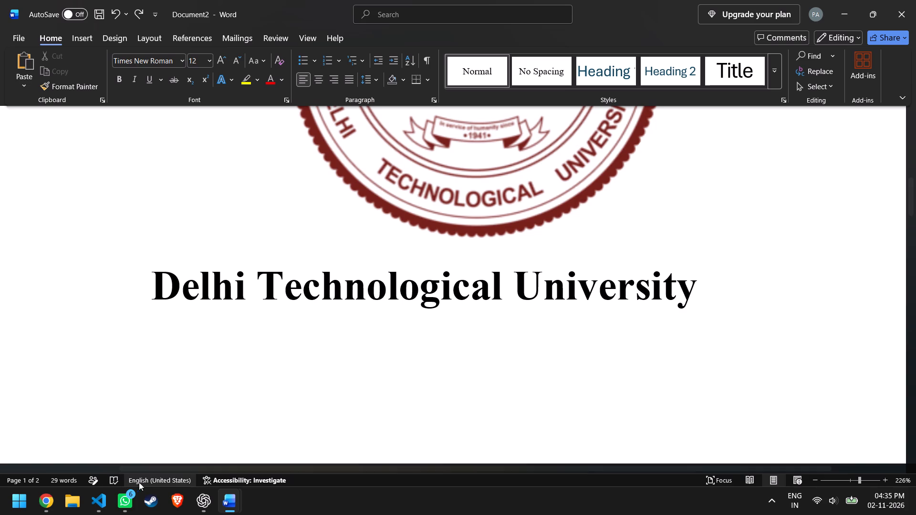
{"action": "left_click", "coordinate": [775, 479]}
{"action": "left_click", "coordinate": [747, 478]}
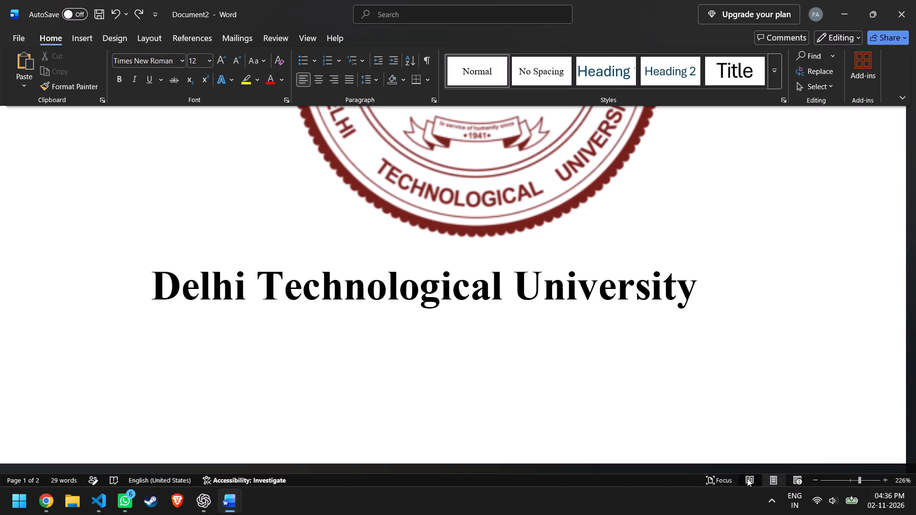
{"action": "left_click", "coordinate": [751, 479]}
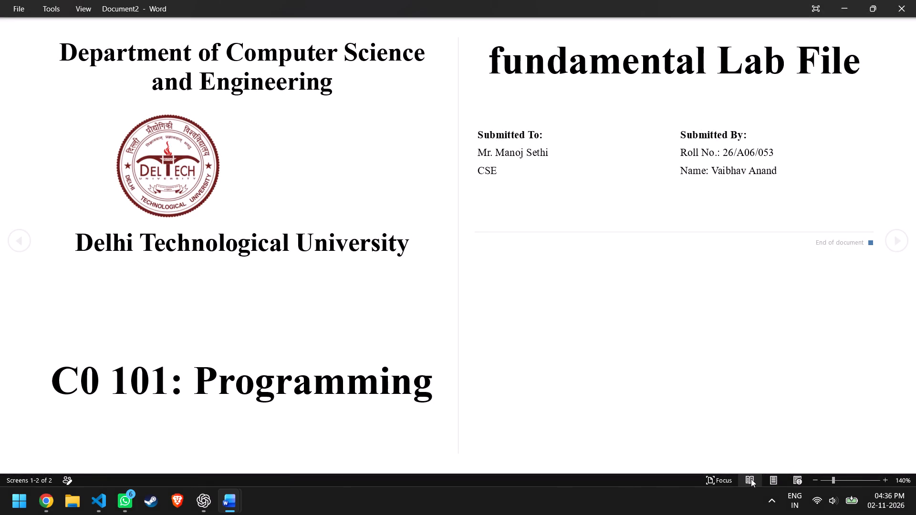
{"action": "left_click", "coordinate": [774, 478]}
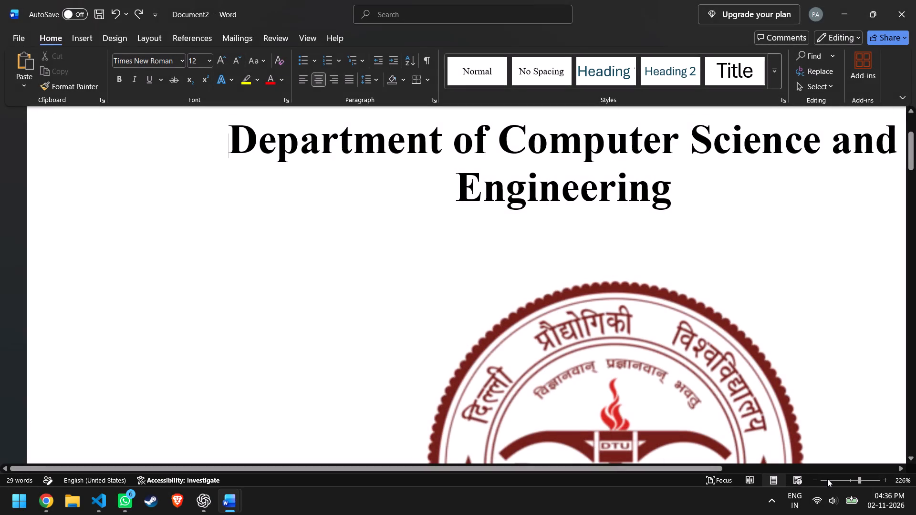
{"action": "left_click_drag", "start_coordinate": [861, 477], "coordinate": [847, 481]}
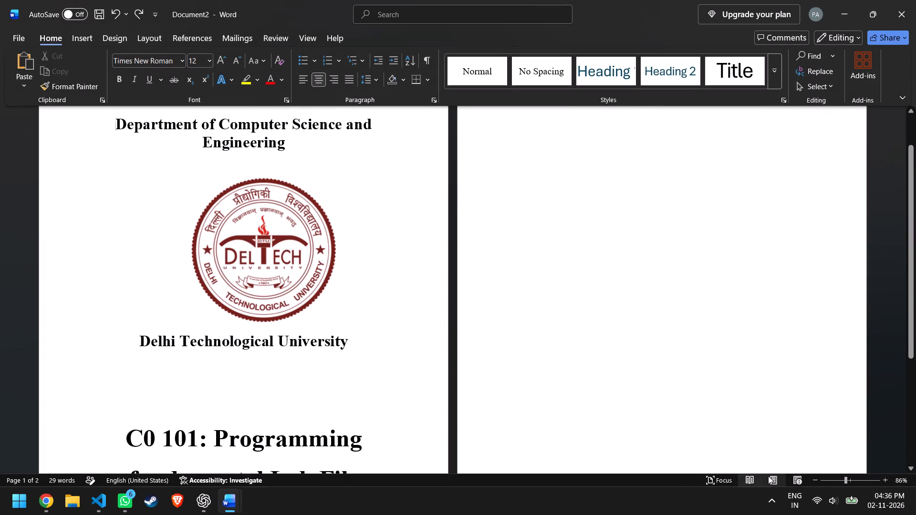
{"action": "left_click", "coordinate": [847, 481]}
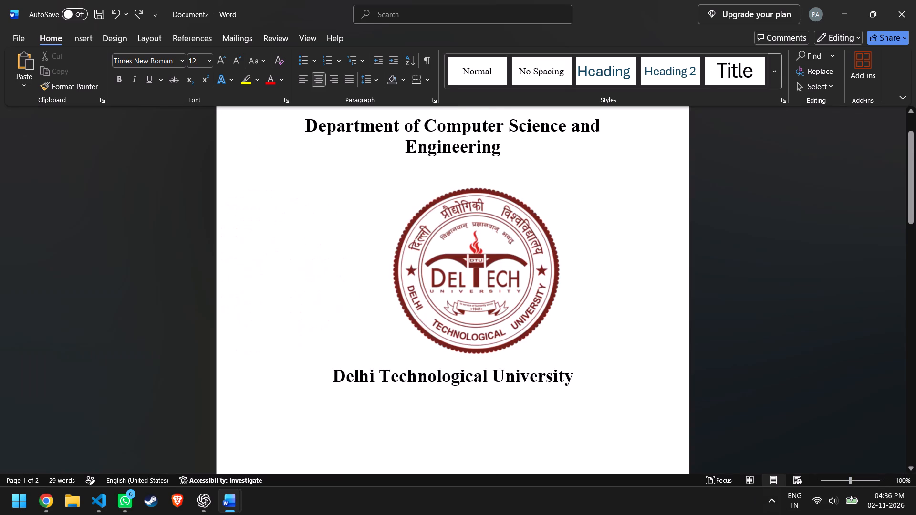
Look through the cover page and the blank second page to check the page layout.
{"action": "scroll", "coordinate": [582, 364], "scroll_direction": "up", "scroll_amount": 7}
{"action": "scroll", "coordinate": [548, 155], "scroll_direction": "down", "scroll_amount": 17}
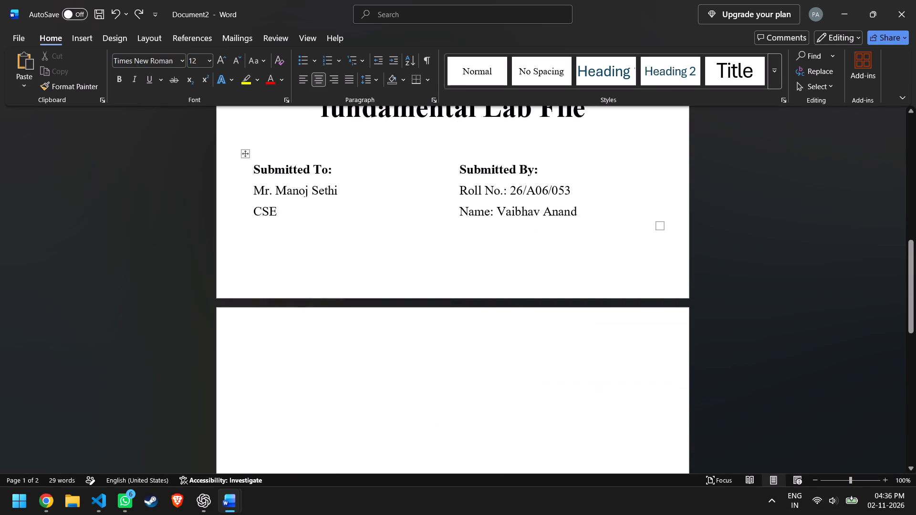
{"action": "scroll", "coordinate": [423, 367], "scroll_direction": "down", "scroll_amount": 7}
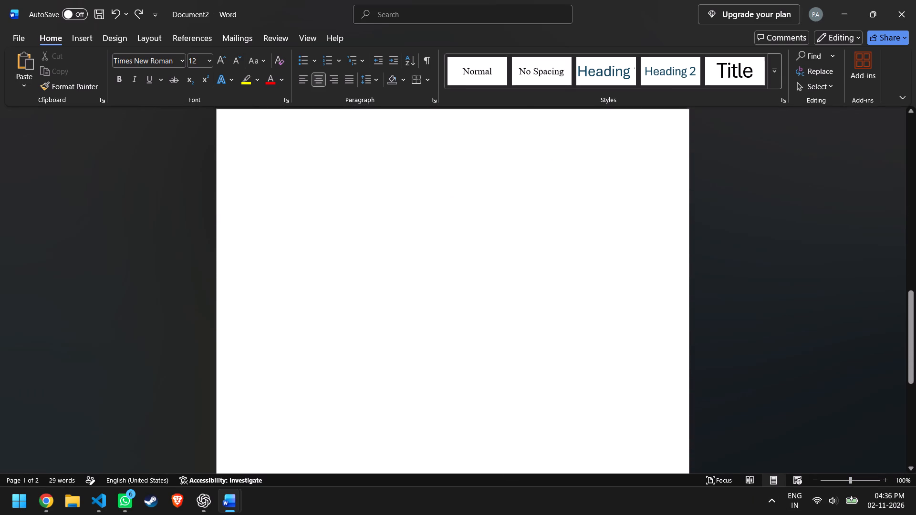
{"action": "scroll", "coordinate": [424, 369], "scroll_direction": "down", "scroll_amount": 1}
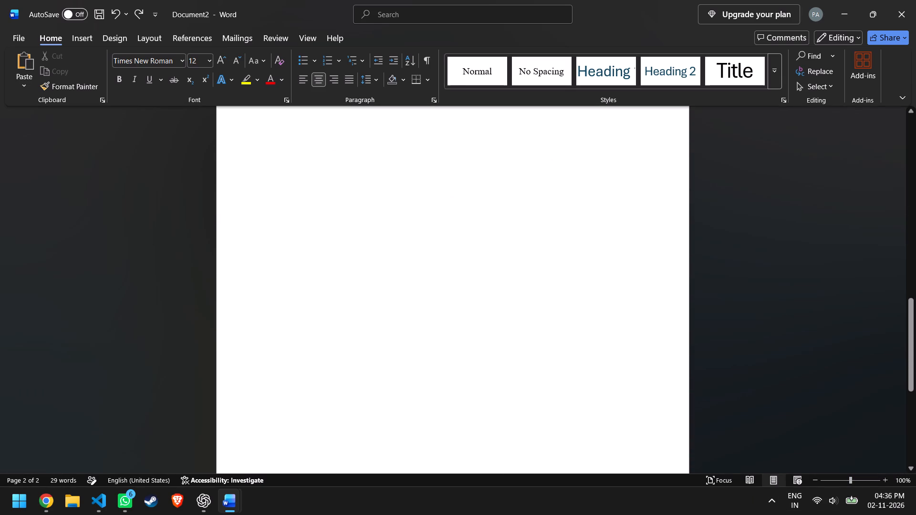
{"action": "scroll", "coordinate": [427, 371], "scroll_direction": "up", "scroll_amount": 4}
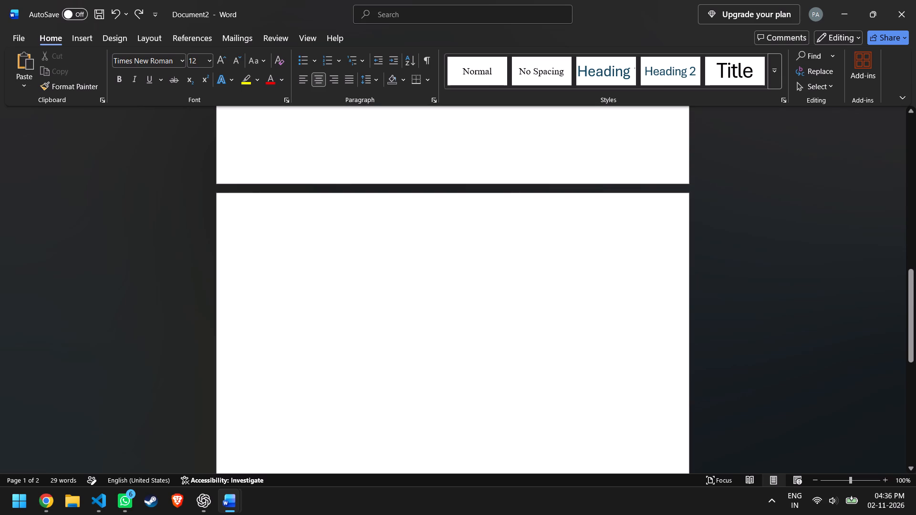
{"action": "scroll", "coordinate": [429, 375], "scroll_direction": "down", "scroll_amount": 2}
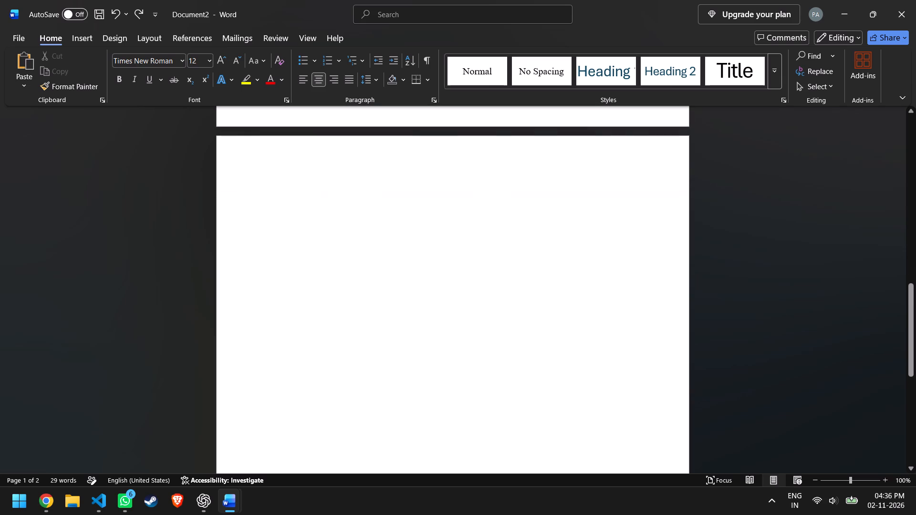
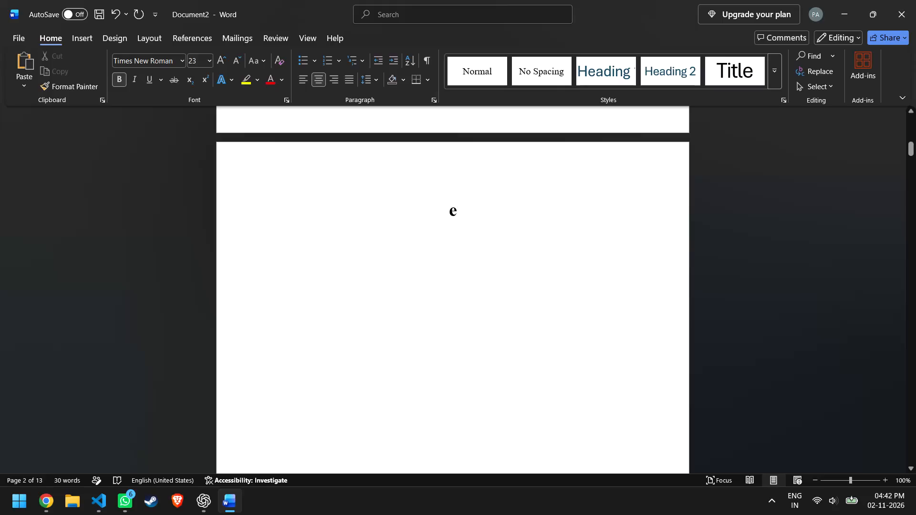
Replace the stray letter at the top of the second page with the heading "EXPERIMENT" in capitals.
{"action": "key", "text": "BackSpace"}
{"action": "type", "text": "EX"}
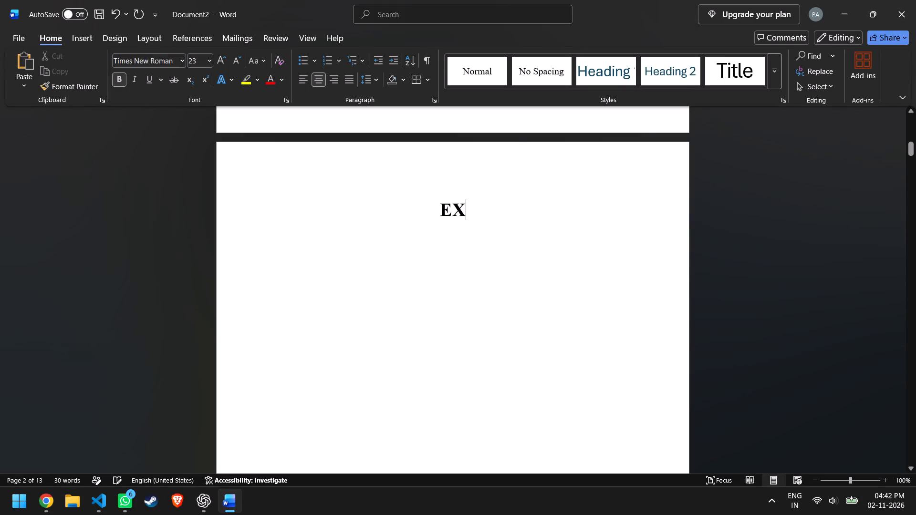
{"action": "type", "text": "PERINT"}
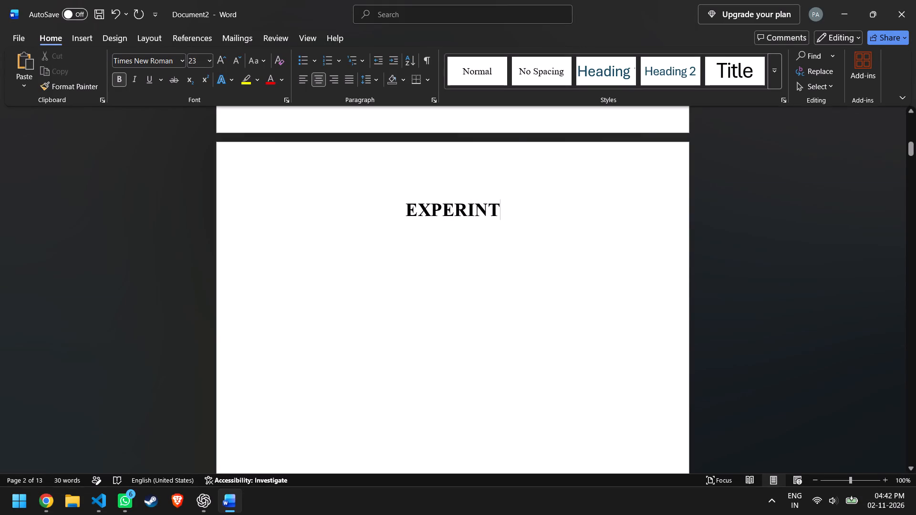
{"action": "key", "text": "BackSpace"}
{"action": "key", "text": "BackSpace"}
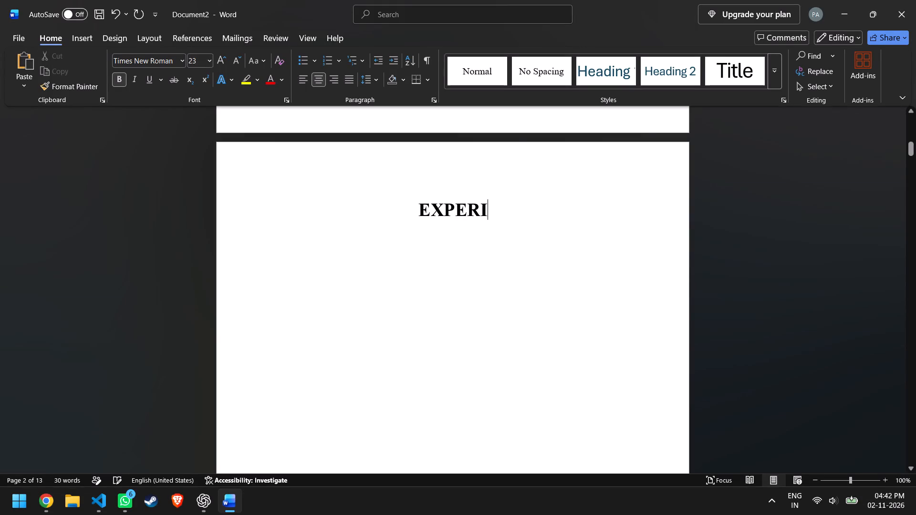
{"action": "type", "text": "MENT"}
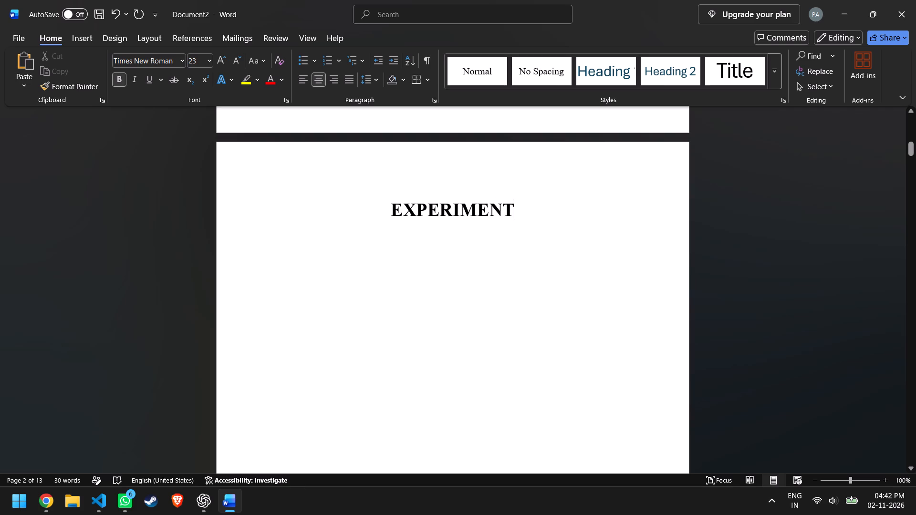
Complete the page heading so it reads "EXPERIMENT 1".
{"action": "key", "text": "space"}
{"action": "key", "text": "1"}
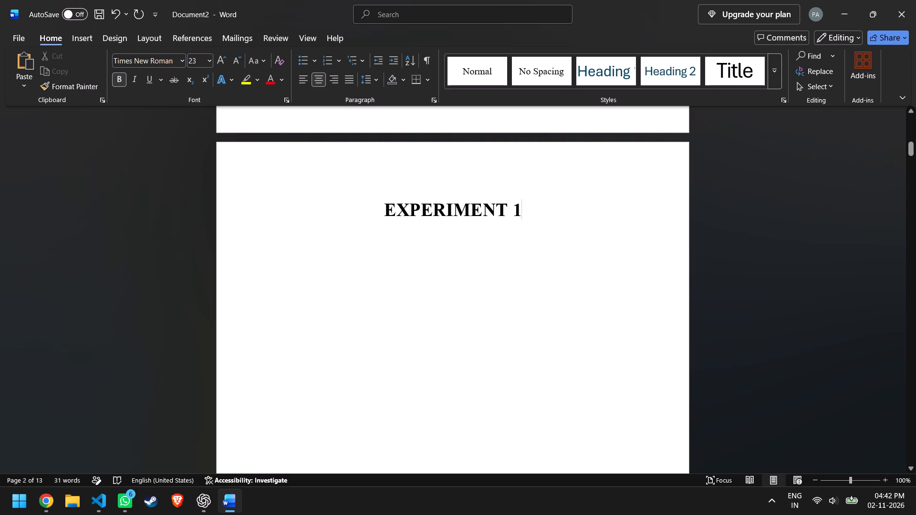
Paste the copied problem statement and algorithm below EXPERIMENT 1 and remove the gap so the text starts directly under the heading.
{"action": "left_click", "coordinate": [283, 247]}
{"action": "key", "text": "ctrl+v"}
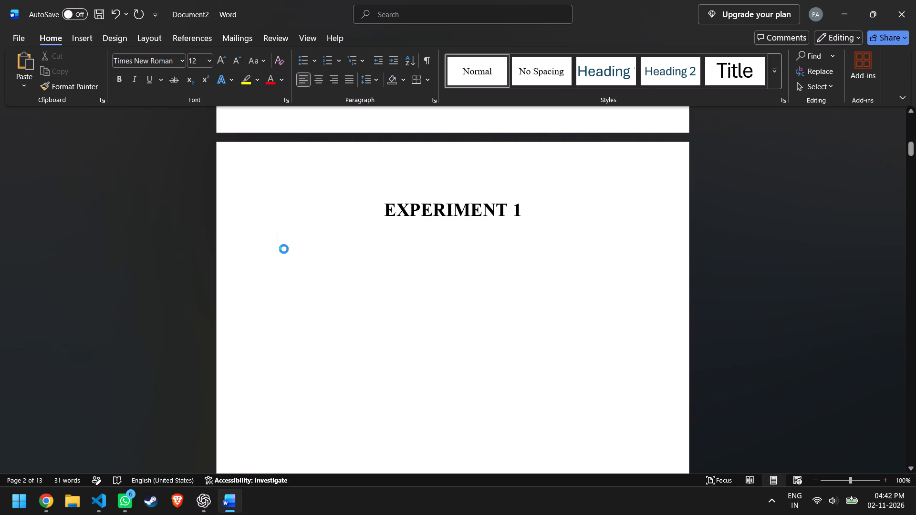
{"action": "scroll", "coordinate": [371, 268], "scroll_direction": "up", "scroll_amount": 14}
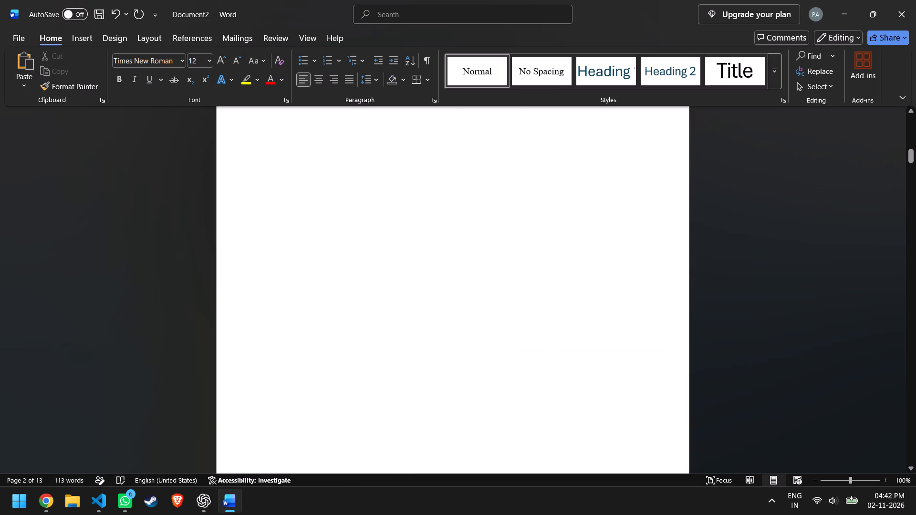
{"action": "scroll", "coordinate": [368, 257], "scroll_direction": "up", "scroll_amount": 5}
{"action": "scroll", "coordinate": [368, 255], "scroll_direction": "down", "scroll_amount": 19}
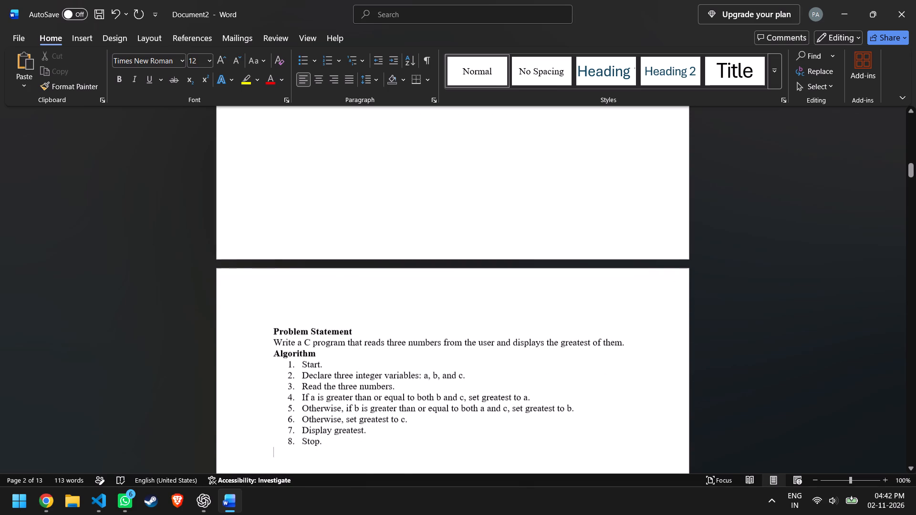
{"action": "left_click", "coordinate": [268, 334]}
{"action": "key", "text": "BackSpace"}
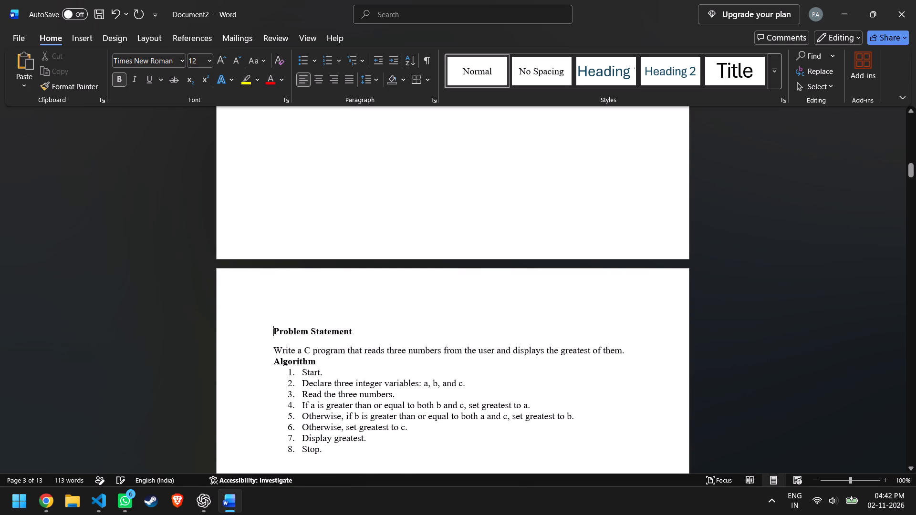
{"action": "key", "text": "BackSpace"}
{"action": "scroll", "coordinate": [468, 357], "scroll_direction": "up", "scroll_amount": 5}
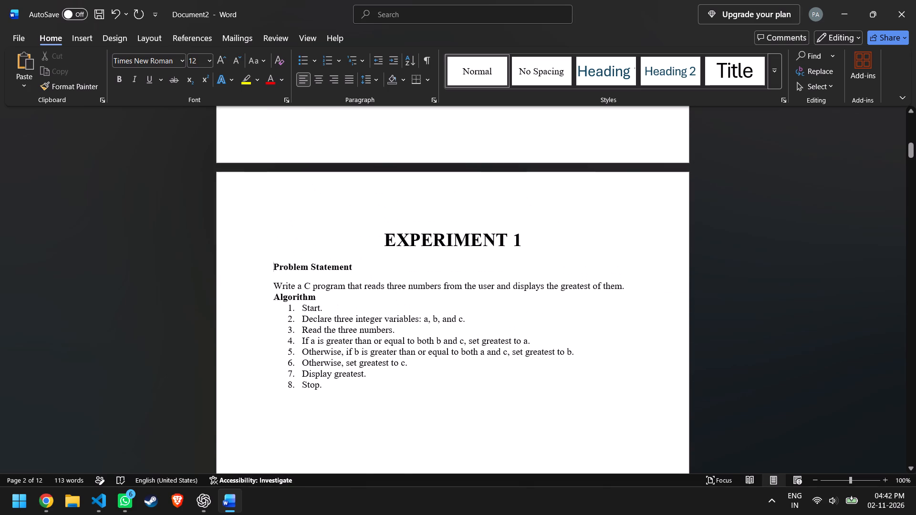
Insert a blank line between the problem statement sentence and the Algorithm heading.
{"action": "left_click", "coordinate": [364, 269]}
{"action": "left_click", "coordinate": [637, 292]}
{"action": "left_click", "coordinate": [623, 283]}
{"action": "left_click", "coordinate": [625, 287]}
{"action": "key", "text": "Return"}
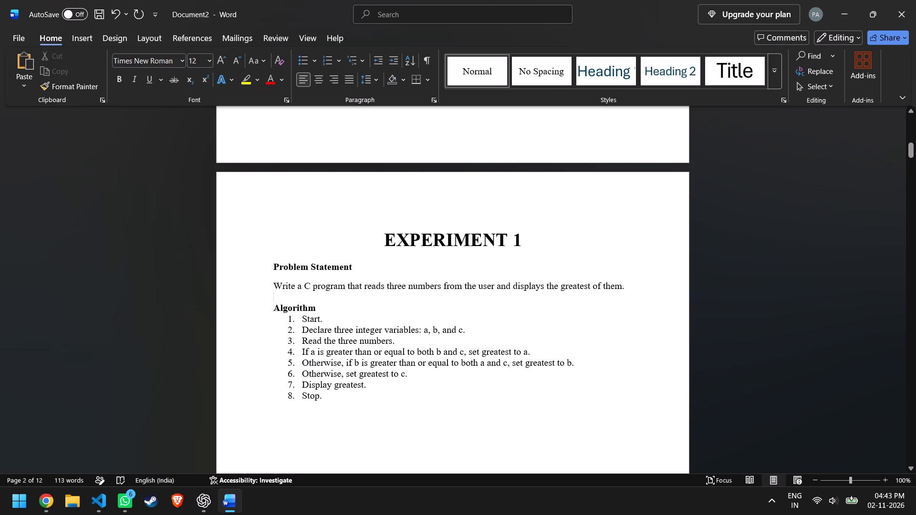
Join the problem statement sentence onto the "Problem Statement" heading line, separated by a spaced colon.
{"action": "key", "text": "Up"}
{"action": "key", "text": "BackSpace"}
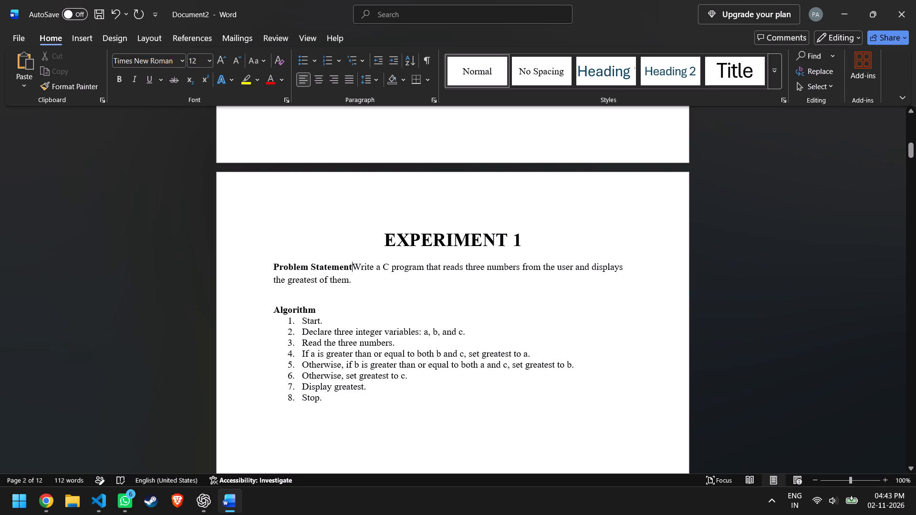
{"action": "key", "text": "space"}
{"action": "type", "text": ":"}
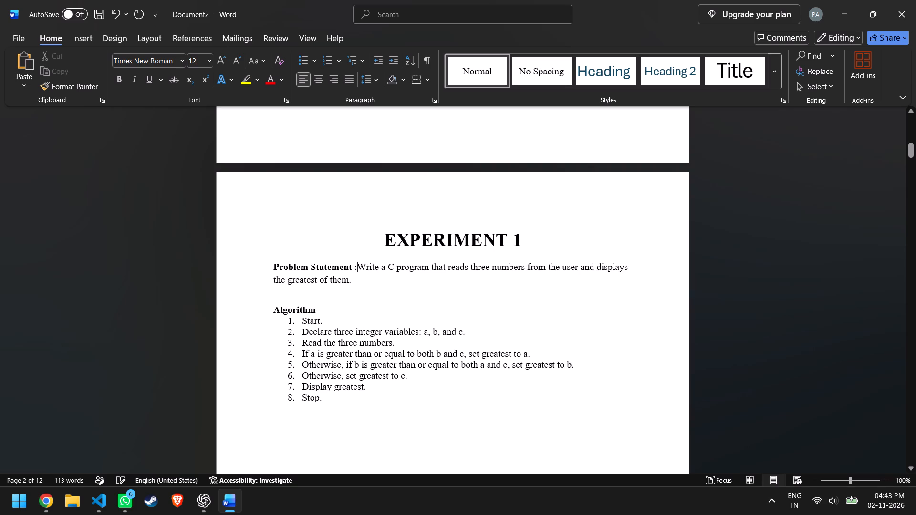
{"action": "key", "text": "space"}
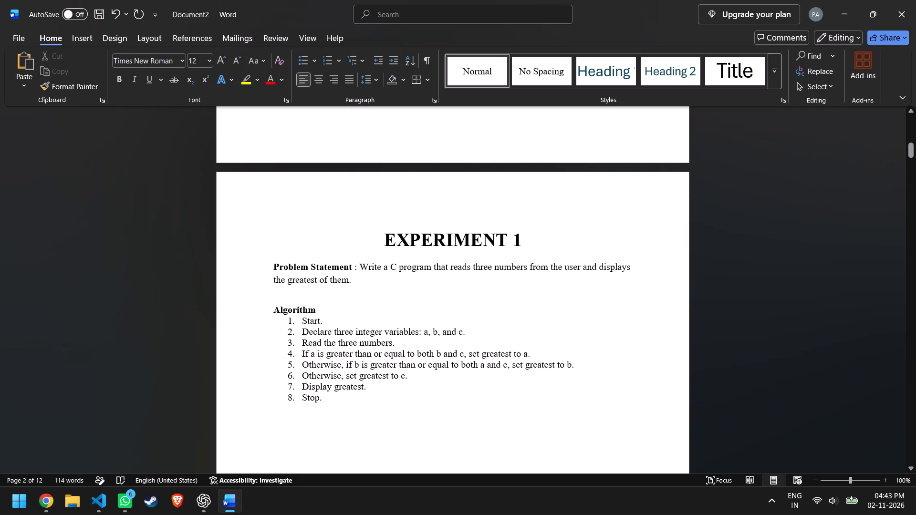
Check the grammar options for the flagged "Statement :" in the problem statement line.
{"action": "left_click", "coordinate": [329, 309]}
{"action": "left_click", "coordinate": [342, 271]}
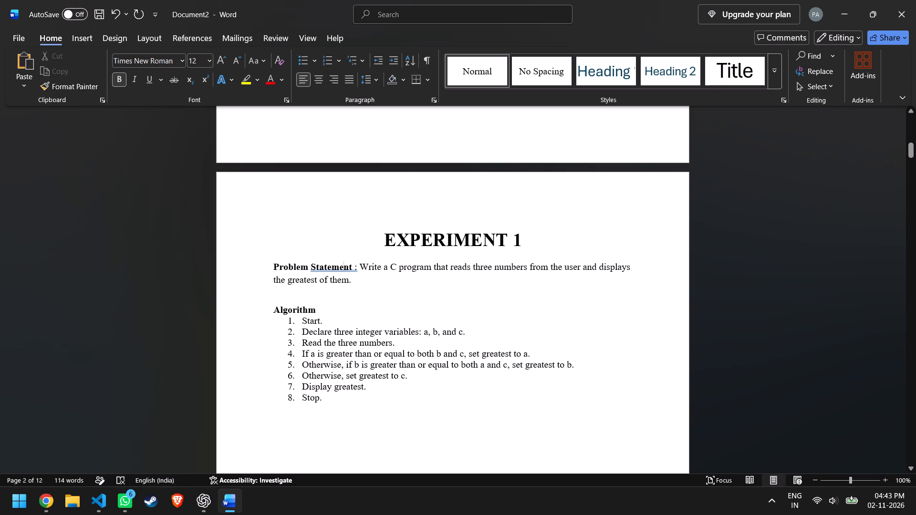
{"action": "left_click", "coordinate": [347, 269]}
{"action": "right_click", "coordinate": [347, 269]}
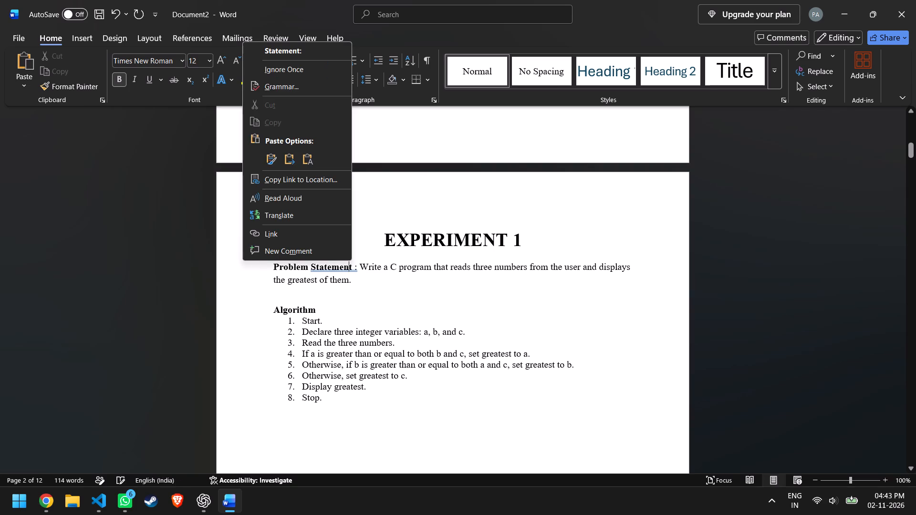
{"action": "left_click", "coordinate": [362, 270]}
{"action": "left_click", "coordinate": [358, 269]}
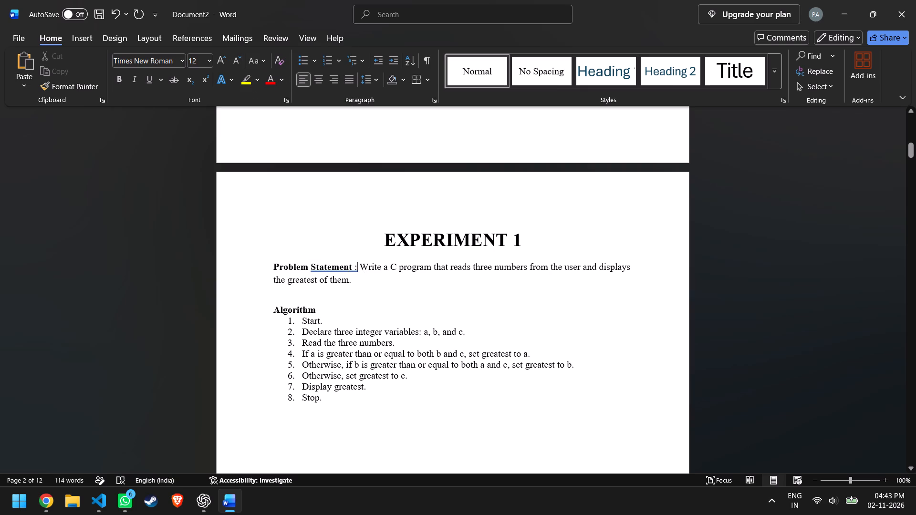
{"action": "left_click", "coordinate": [356, 270]}
{"action": "left_click", "coordinate": [354, 270]}
Add a colon right after the Algorithm heading.
{"action": "left_click", "coordinate": [330, 303]}
{"action": "left_click", "coordinate": [329, 313]}
{"action": "key", "text": "shift+colon"}
Remove the space before the colon in the "Problem Statement :" label.
{"action": "left_click_drag", "start_coordinate": [304, 255], "coordinate": [315, 259]}
{"action": "left_click", "coordinate": [352, 268]}
{"action": "key", "text": "Right"}
{"action": "key", "text": "BackSpace"}
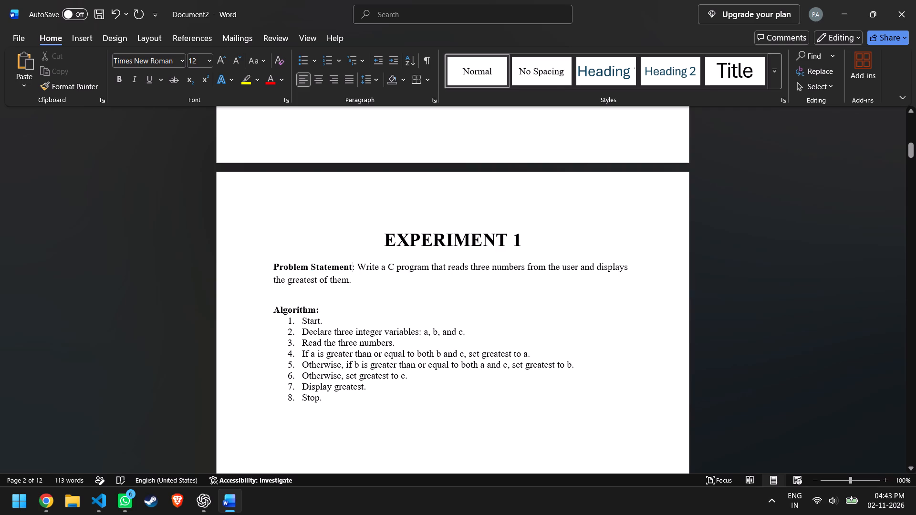
Delete the blank line between the problem statement and the Algorithm heading.
{"action": "left_click", "coordinate": [289, 293]}
{"action": "key", "text": "BackSpace"}
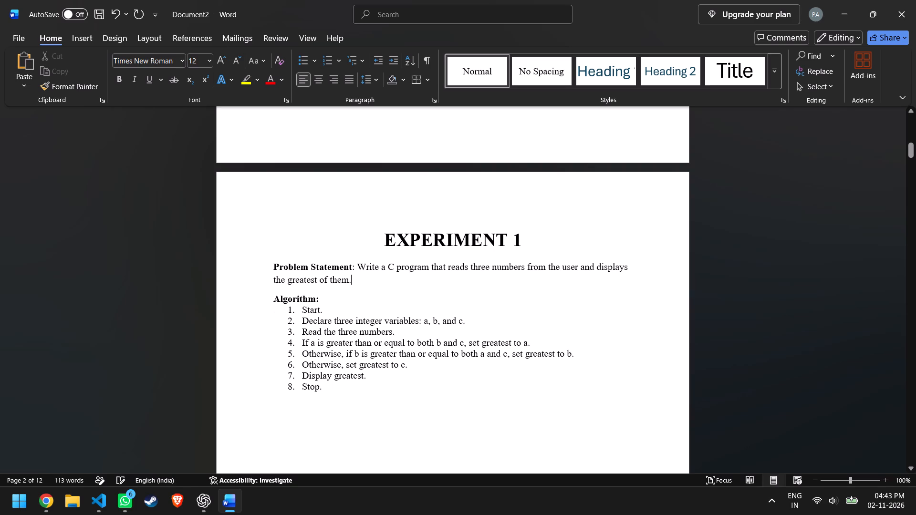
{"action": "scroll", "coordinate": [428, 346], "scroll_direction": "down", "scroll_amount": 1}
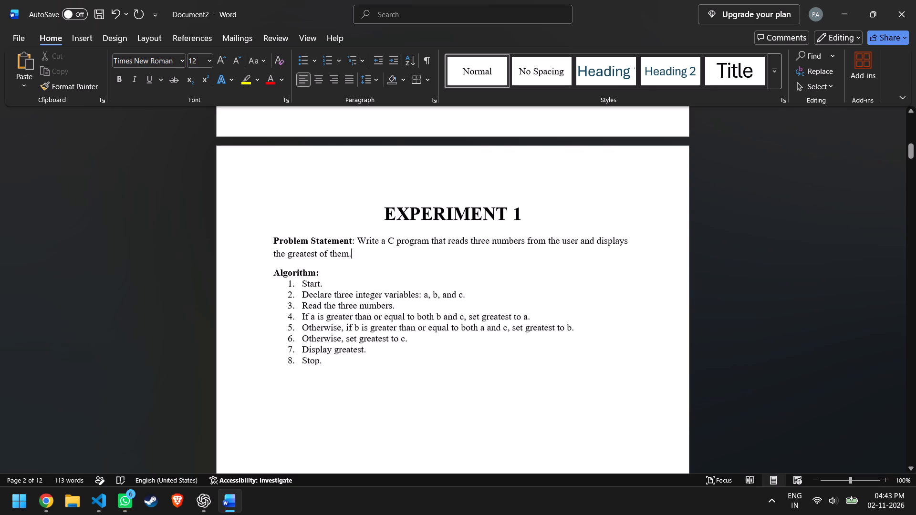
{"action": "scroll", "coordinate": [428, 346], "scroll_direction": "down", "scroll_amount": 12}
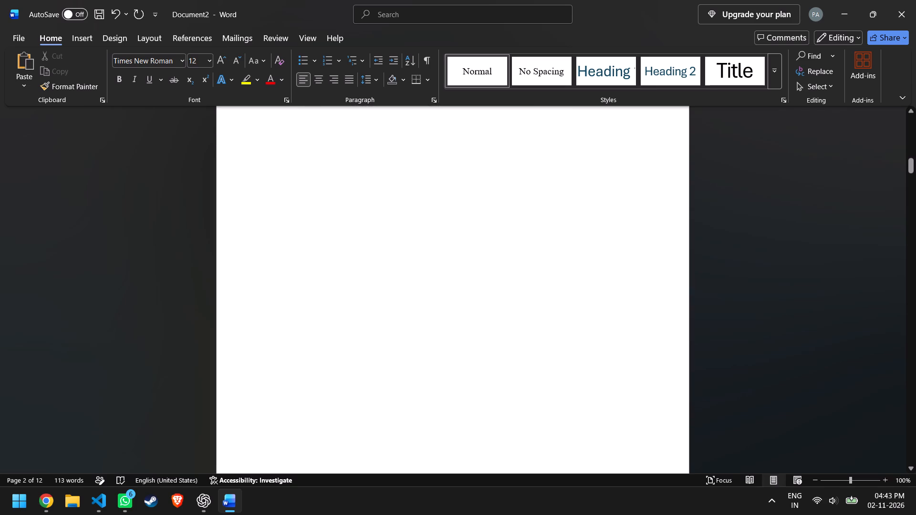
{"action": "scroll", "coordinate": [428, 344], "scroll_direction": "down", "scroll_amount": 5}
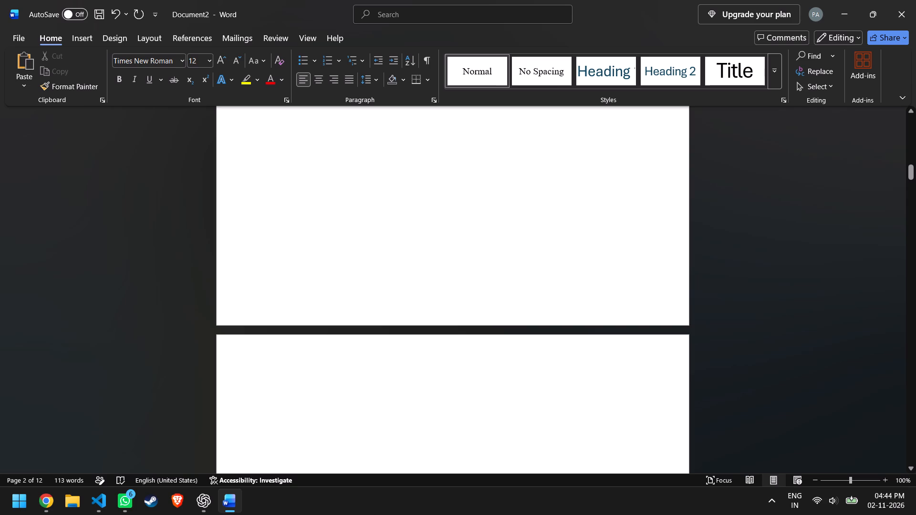
Switch to the YouTube tab in Chrome and clear the existing search query.
{"action": "left_click", "coordinate": [51, 499]}
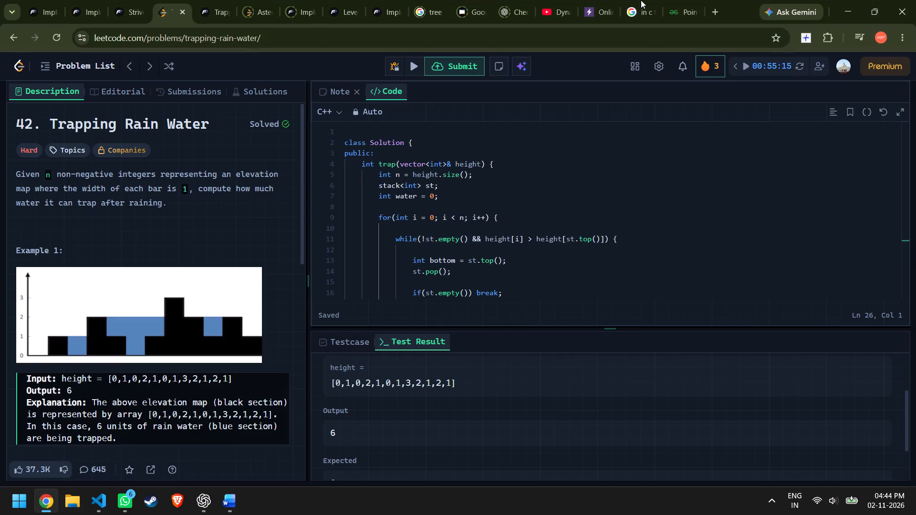
{"action": "left_click", "coordinate": [554, 0]}
{"action": "left_click", "coordinate": [469, 71]}
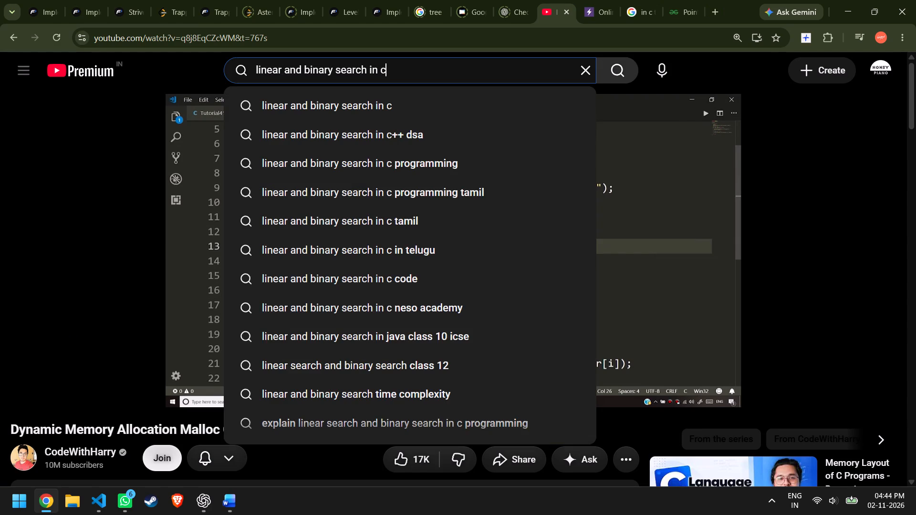
{"action": "key", "text": "BackSpace"}
{"action": "key", "text": "BackSpace"}
{"action": "key", "text": "BackSpace"}
{"action": "key", "text": "BackSpace"}
{"action": "key", "text": "BackSpace"}
{"action": "key", "text": "BackSpace"}
{"action": "key", "text": "BackSpace"}
{"action": "key", "text": "BackSpace"}
{"action": "key", "text": "BackSpace"}
{"action": "key", "text": "BackSpace"}
{"action": "key", "text": "BackSpace"}
{"action": "key", "text": "BackSpace"}
{"action": "key", "text": "BackSpace"}
{"action": "key", "text": "BackSpace"}
{"action": "key", "text": "BackSpace"}
{"action": "key", "text": "BackSpace"}
{"action": "key", "text": "BackSpace"}
{"action": "key", "text": "BackSpace"}
{"action": "key", "text": "BackSpace"}
{"action": "key", "text": "BackSpace"}
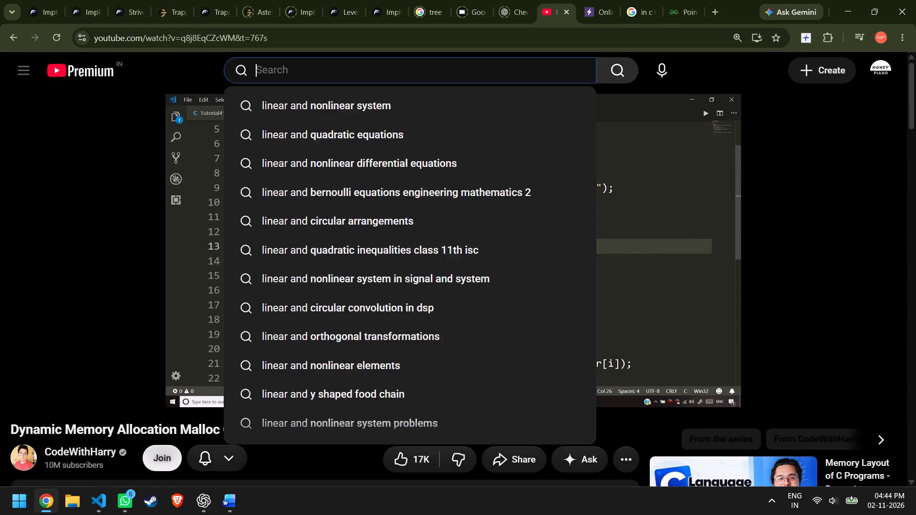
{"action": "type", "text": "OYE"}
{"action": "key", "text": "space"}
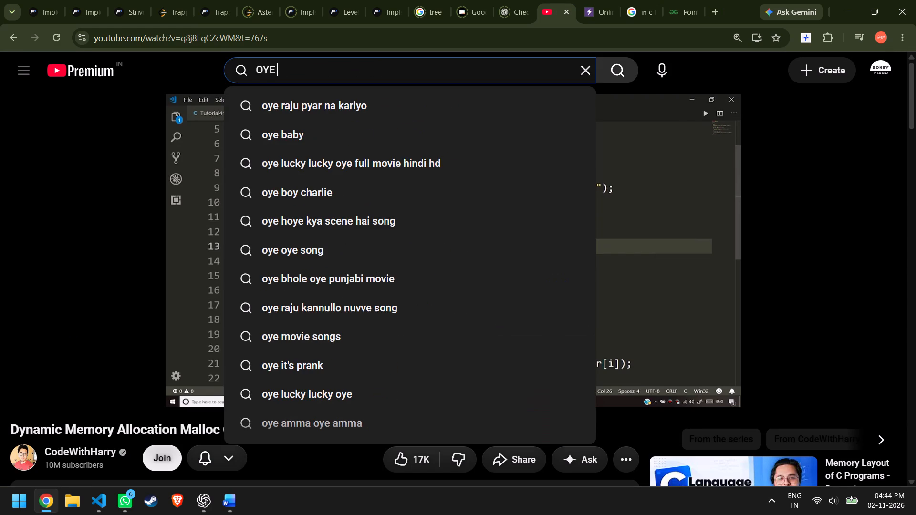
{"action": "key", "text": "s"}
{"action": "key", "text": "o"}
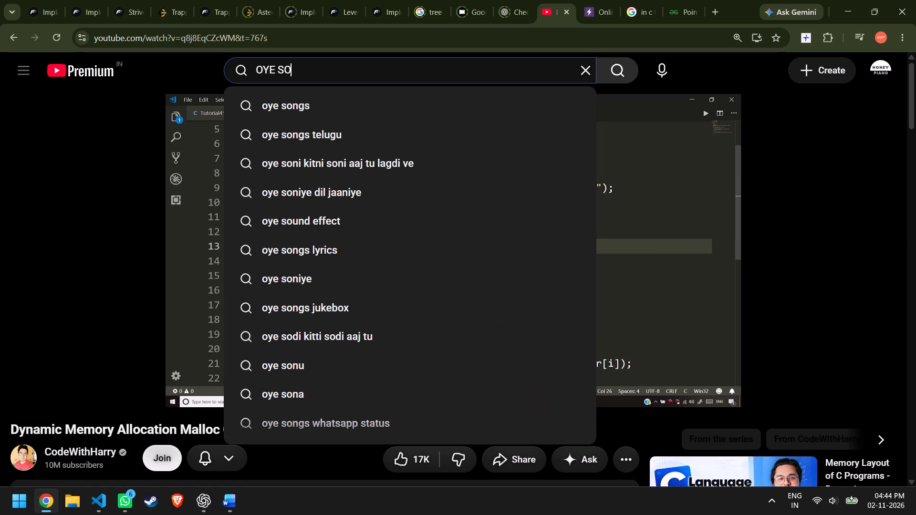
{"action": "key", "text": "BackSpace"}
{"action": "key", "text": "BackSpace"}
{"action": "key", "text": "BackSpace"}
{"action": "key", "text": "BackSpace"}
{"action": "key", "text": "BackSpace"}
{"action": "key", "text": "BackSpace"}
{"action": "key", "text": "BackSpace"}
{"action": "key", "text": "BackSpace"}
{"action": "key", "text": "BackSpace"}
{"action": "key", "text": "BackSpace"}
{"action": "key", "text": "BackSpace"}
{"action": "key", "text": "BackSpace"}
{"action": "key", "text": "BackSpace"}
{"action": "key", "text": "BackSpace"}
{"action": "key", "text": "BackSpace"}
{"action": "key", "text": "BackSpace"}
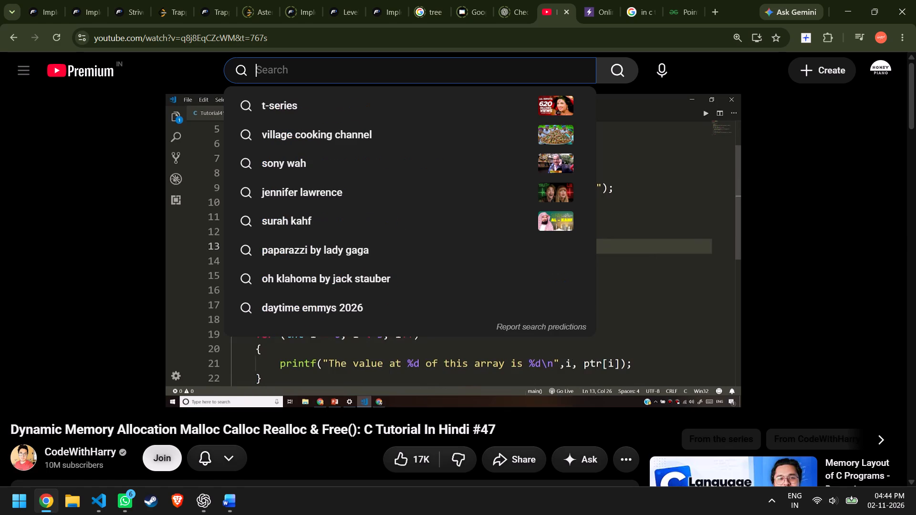
Search YouTube for "aaja mahi ve" and play the "Maahi Ve - Full Video" result from Sony Music India.
{"action": "type", "text": "AAJA"}
{"action": "key", "text": "space"}
{"action": "key", "text": "space"}
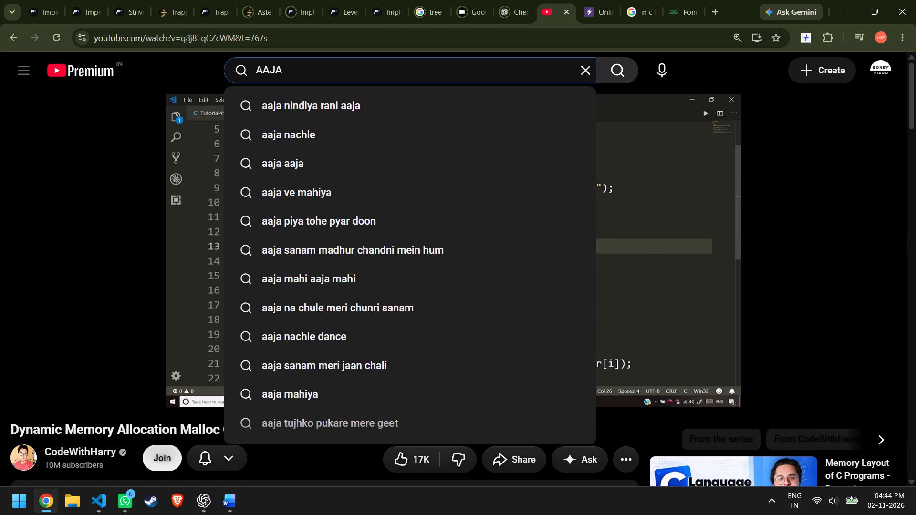
{"action": "type", "text": "MAHI"}
{"action": "key", "text": "space"}
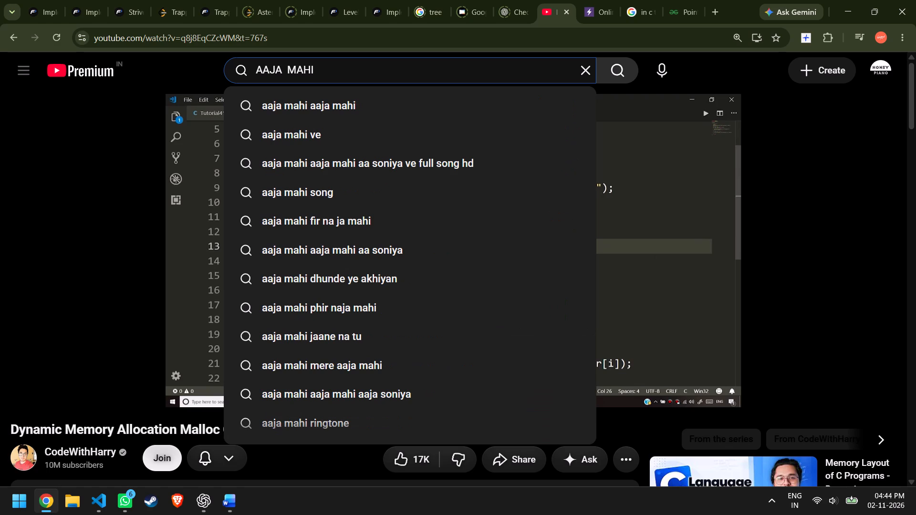
{"action": "left_click", "coordinate": [371, 125]}
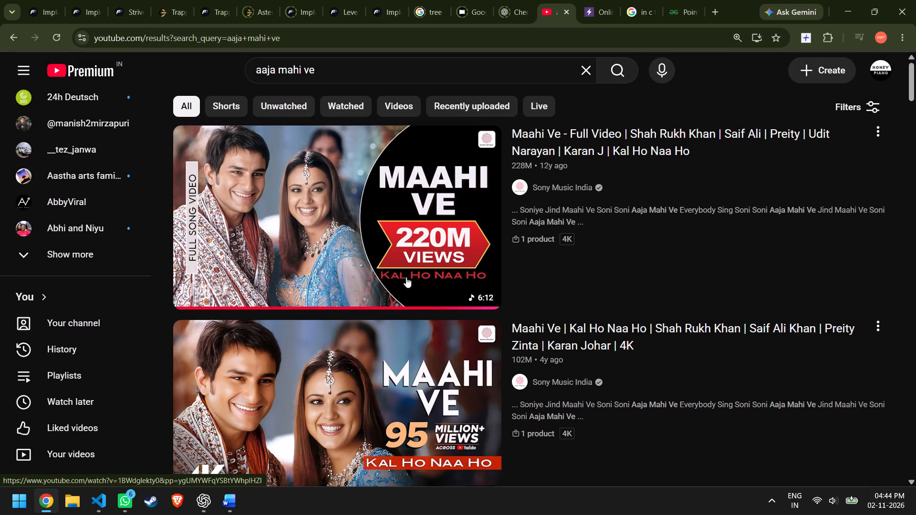
{"action": "left_click", "coordinate": [384, 247]}
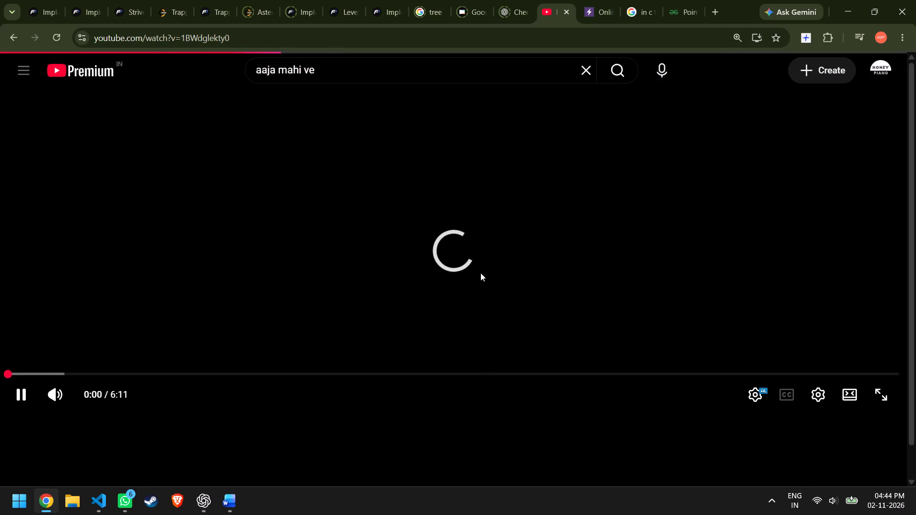
{"action": "scroll", "coordinate": [840, 495], "scroll_direction": "down", "scroll_amount": 2}
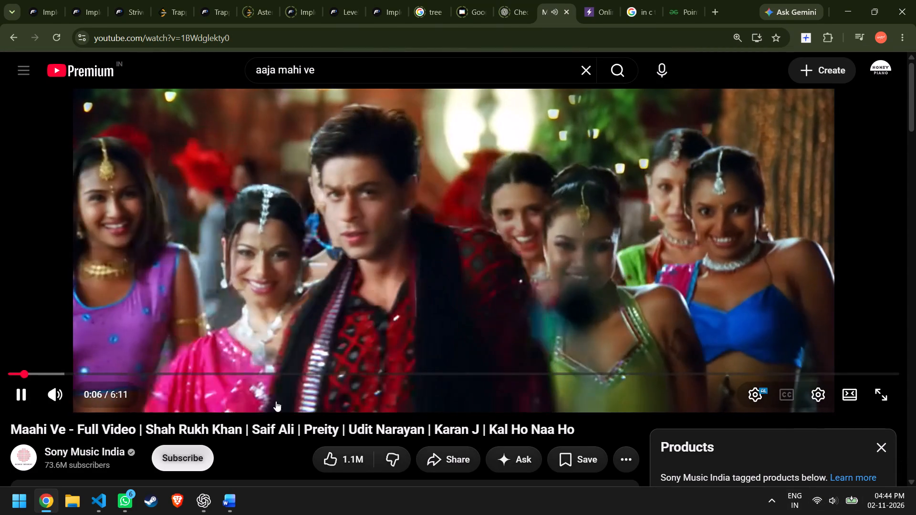
{"action": "scroll", "coordinate": [201, 451], "scroll_direction": "up", "scroll_amount": 1}
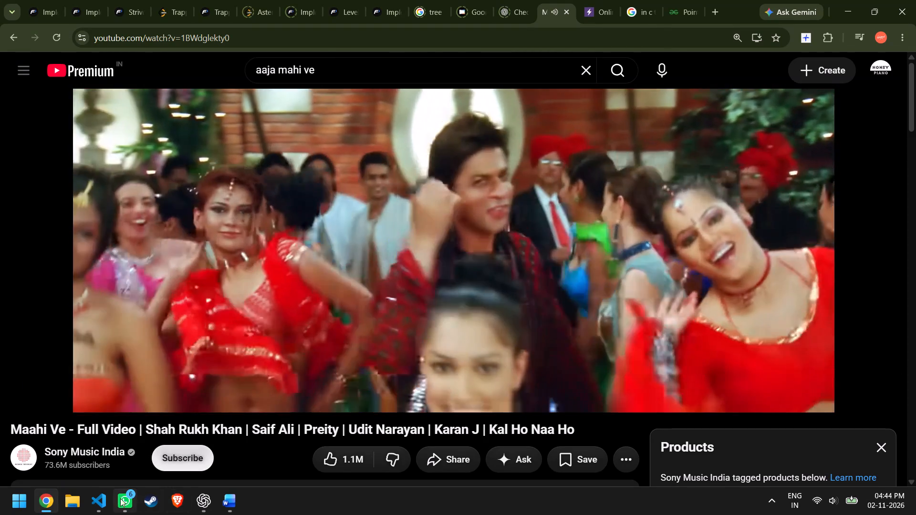
Switch to the Word document and examine the formatting of the Experiment 1 title, problem statement and Algorithm heading.
{"action": "left_click", "coordinate": [228, 504]}
{"action": "scroll", "coordinate": [338, 349], "scroll_direction": "down", "scroll_amount": 1}
{"action": "scroll", "coordinate": [343, 327], "scroll_direction": "up", "scroll_amount": 1}
{"action": "scroll", "coordinate": [343, 327], "scroll_direction": "down", "scroll_amount": 1}
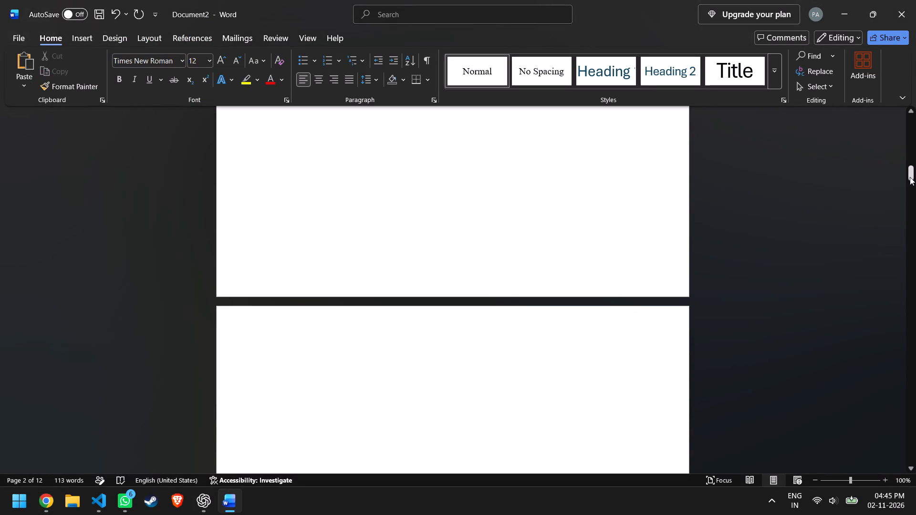
{"action": "left_click_drag", "start_coordinate": [910, 177], "coordinate": [910, 157]}
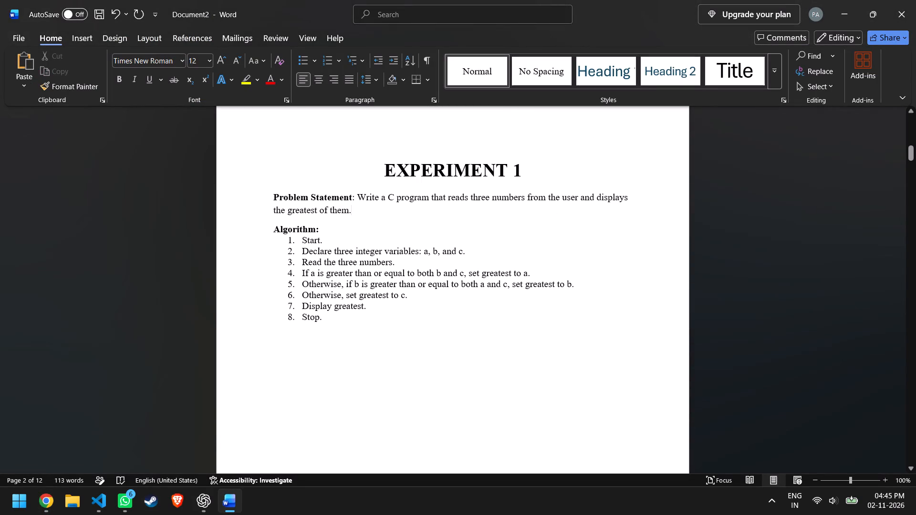
{"action": "left_click", "coordinate": [330, 256]}
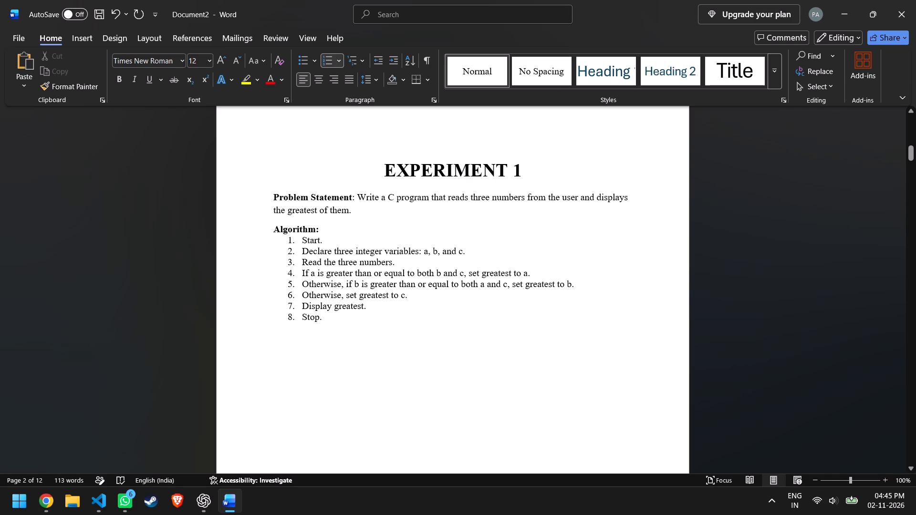
{"action": "left_click", "coordinate": [289, 232]}
{"action": "left_click", "coordinate": [297, 195]}
{"action": "left_click", "coordinate": [321, 214]}
{"action": "left_click", "coordinate": [413, 179]}
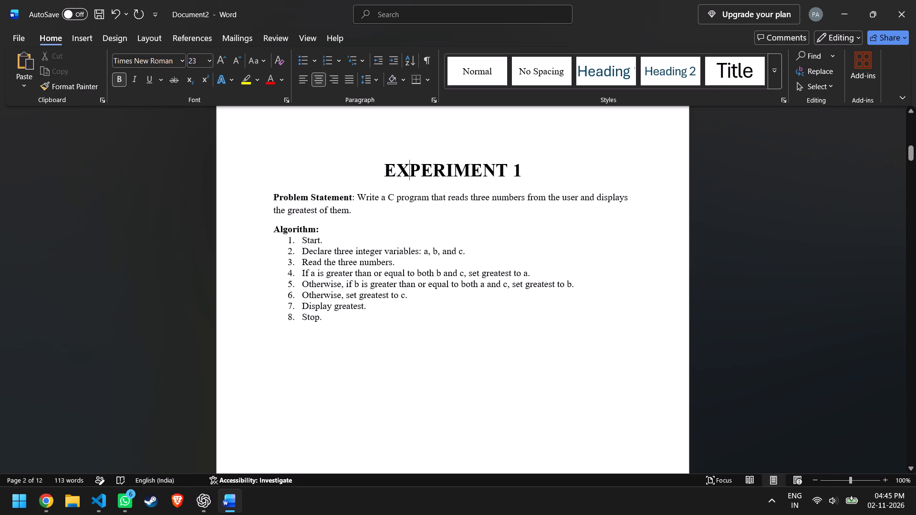
{"action": "left_click", "coordinate": [357, 327]}
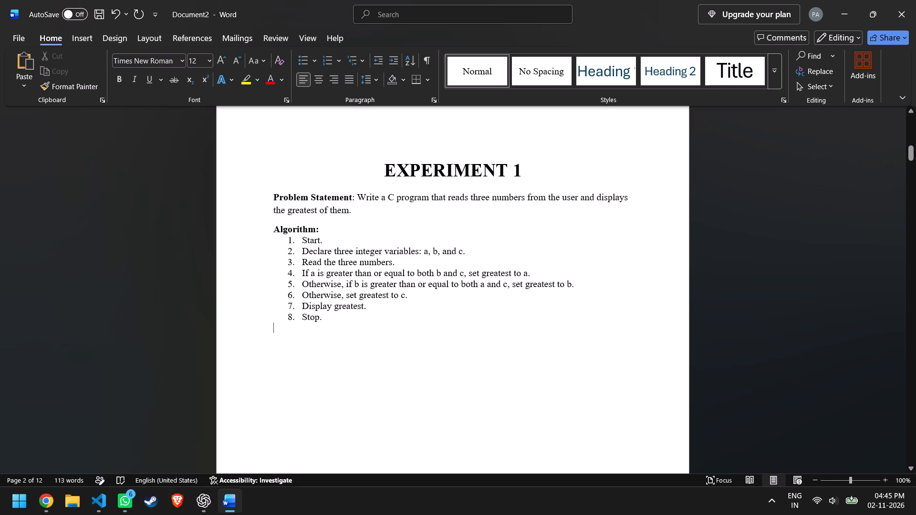
{"action": "left_click", "coordinate": [301, 233]}
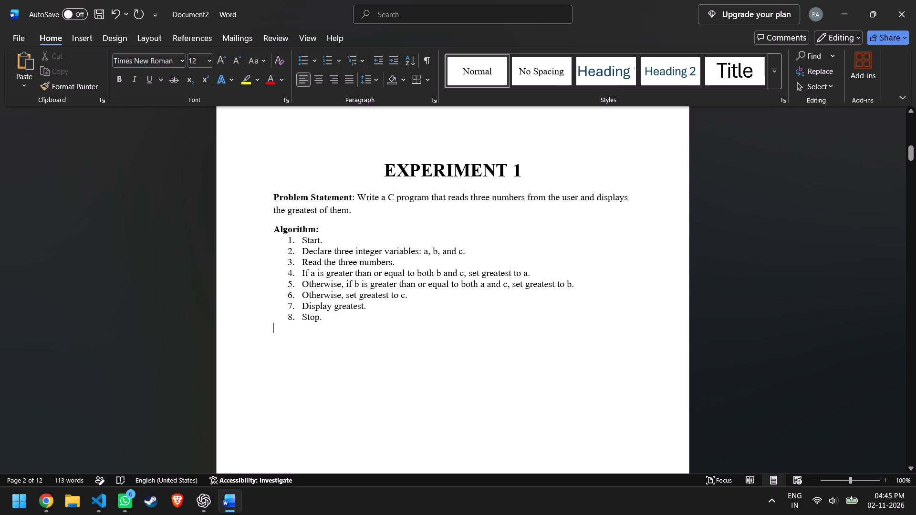
{"action": "left_click", "coordinate": [299, 231]}
Add the heading text "CODE:" beneath the algorithm list on the Experiment 1 page, leaving a blank line after the list.
{"action": "left_click", "coordinate": [281, 345]}
{"action": "left_click", "coordinate": [119, 81]}
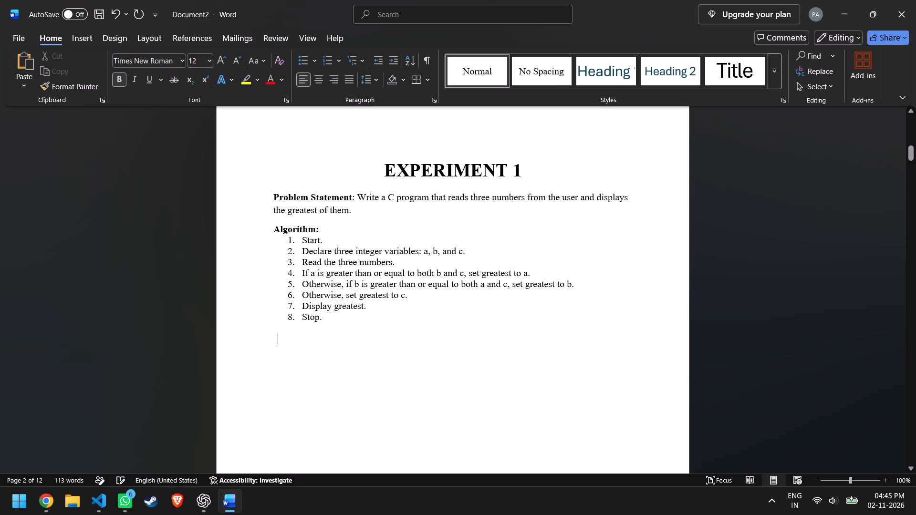
{"action": "type", "text": "CO"}
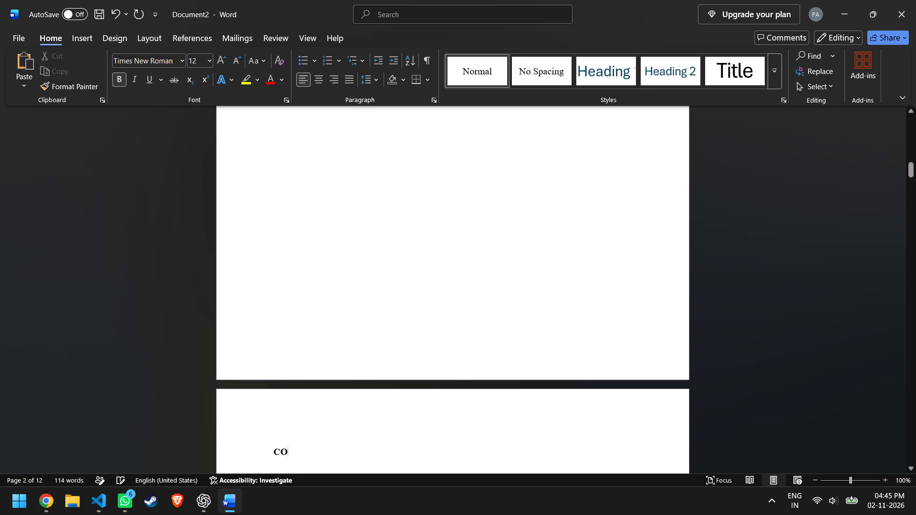
{"action": "key", "text": "BackSpace"}
{"action": "key", "text": "BackSpace"}
{"action": "key", "text": "BackSpace"}
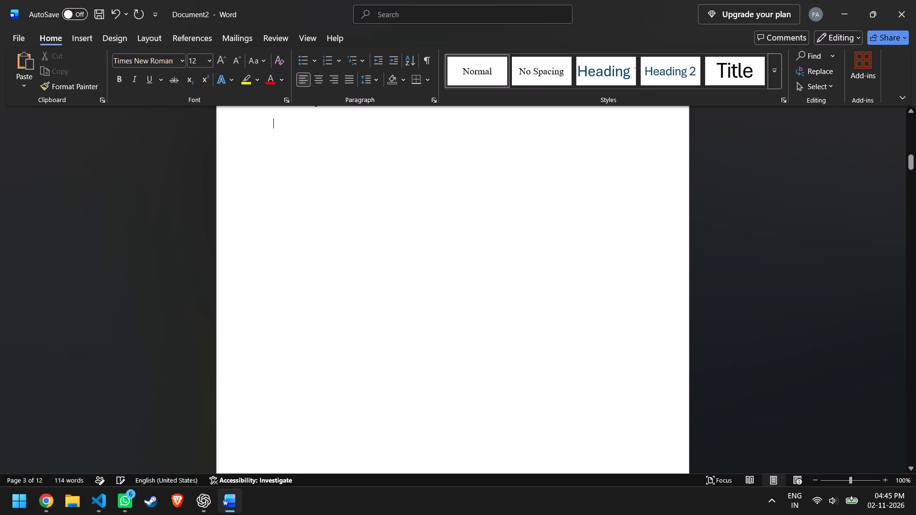
{"action": "key", "text": "BackSpace"}
{"action": "scroll", "coordinate": [380, 368], "scroll_direction": "up", "scroll_amount": 3}
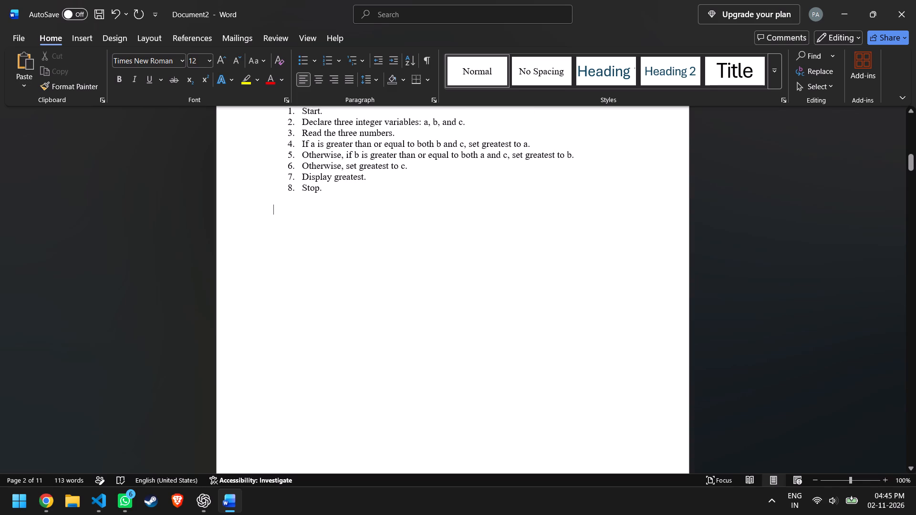
{"action": "key", "text": "d"}
{"action": "scroll", "coordinate": [385, 361], "scroll_direction": "up", "scroll_amount": 2}
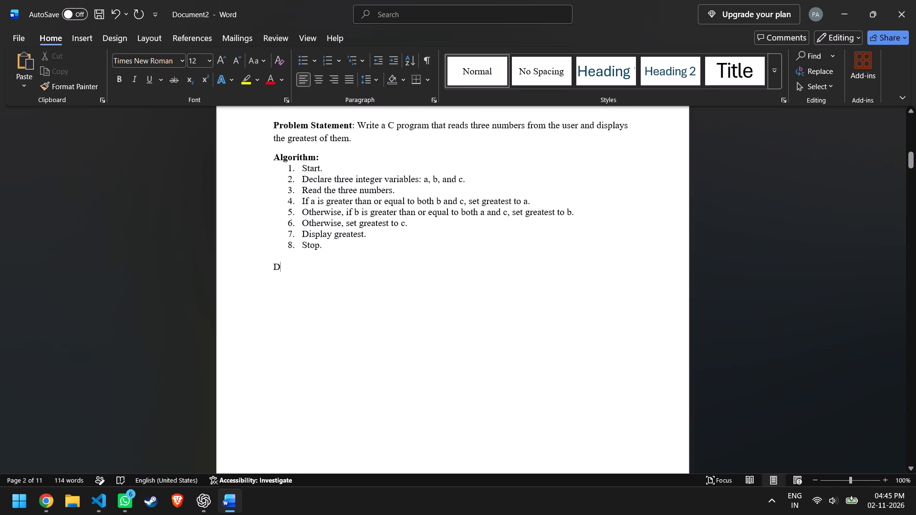
{"action": "key", "text": "BackSpace"}
{"action": "type", "text": "COD"}
{"action": "key", "text": "BackSpace"}
{"action": "key", "text": "BackSpace"}
{"action": "type", "text": "ODE"}
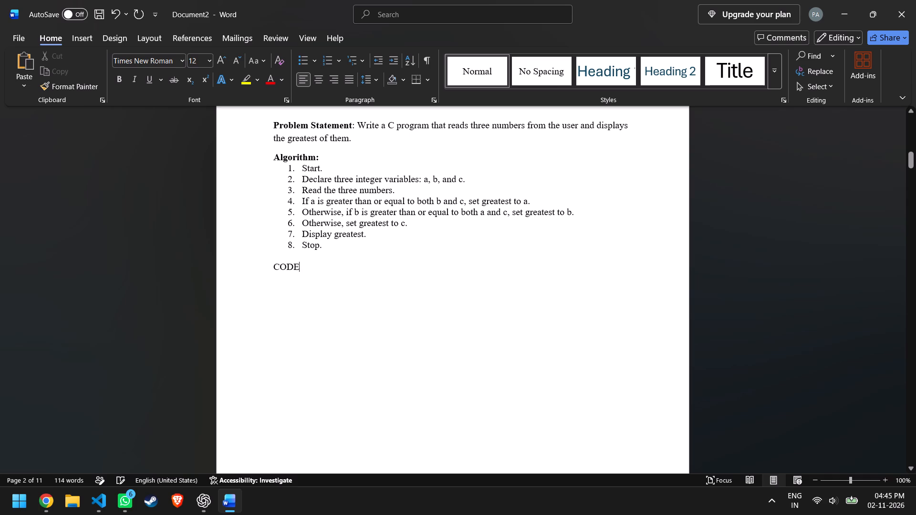
{"action": "key", "text": "shift+colon"}
Make the "CODE:" heading bold.
{"action": "left_click_drag", "start_coordinate": [312, 270], "coordinate": [272, 267]}
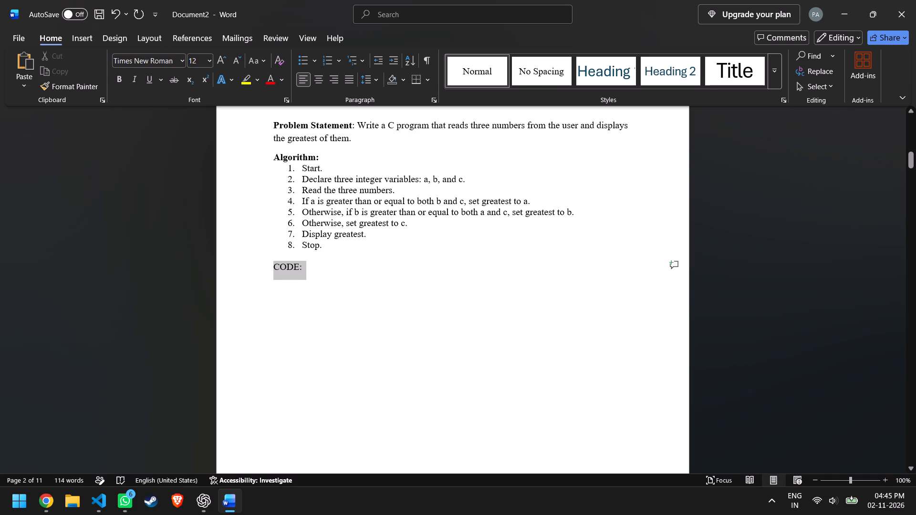
{"action": "left_click_drag", "start_coordinate": [272, 267], "coordinate": [271, 267]}
{"action": "left_click", "coordinate": [116, 80]}
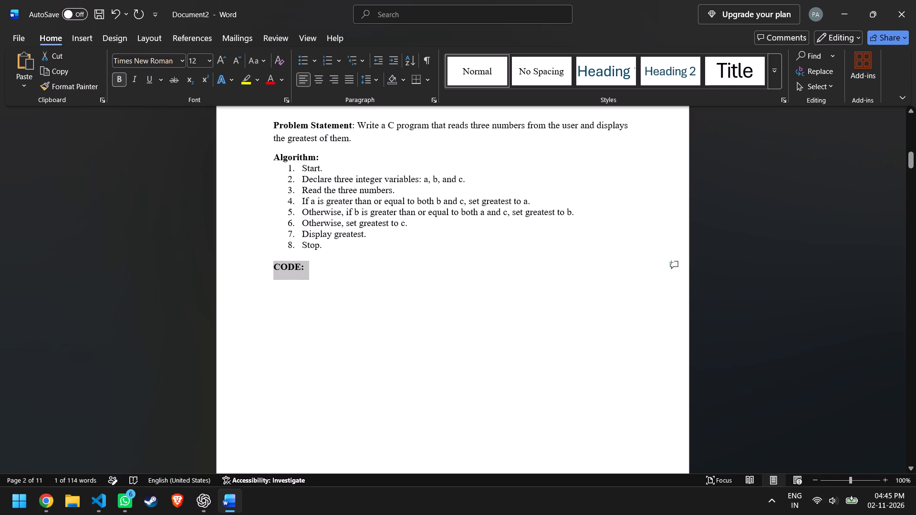
{"action": "left_click", "coordinate": [324, 269]}
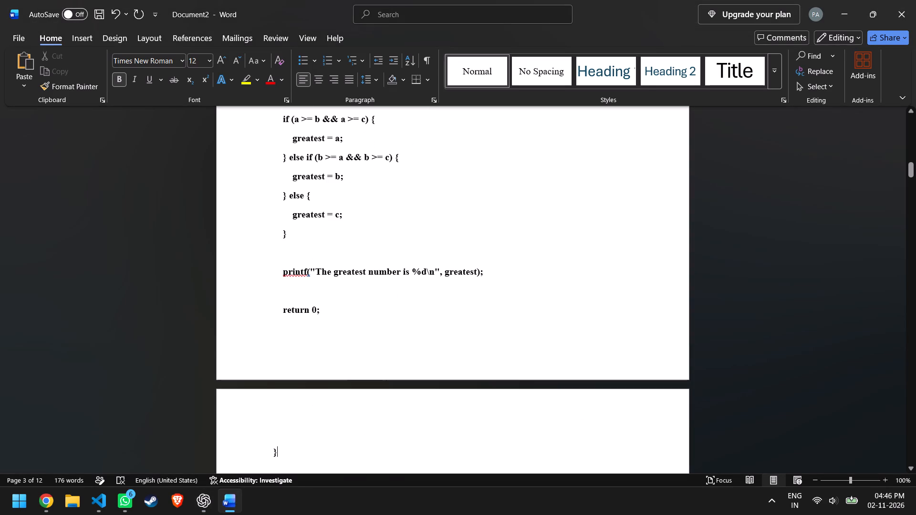
Remove the blank line before the "The greatest number is" printf statement, joining it to the else block's closing brace.
{"action": "scroll", "coordinate": [366, 346], "scroll_direction": "down", "scroll_amount": 2}
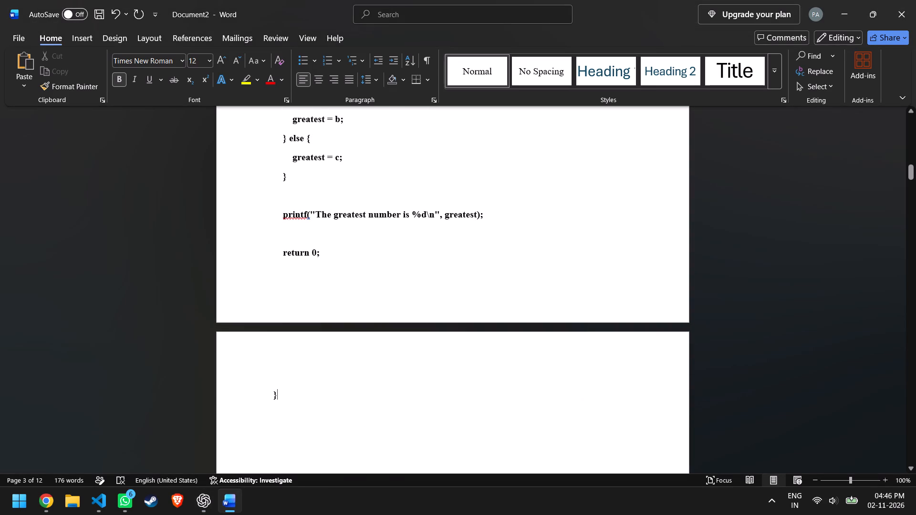
{"action": "left_click", "coordinate": [267, 395]}
{"action": "scroll", "coordinate": [283, 381], "scroll_direction": "down", "scroll_amount": 1}
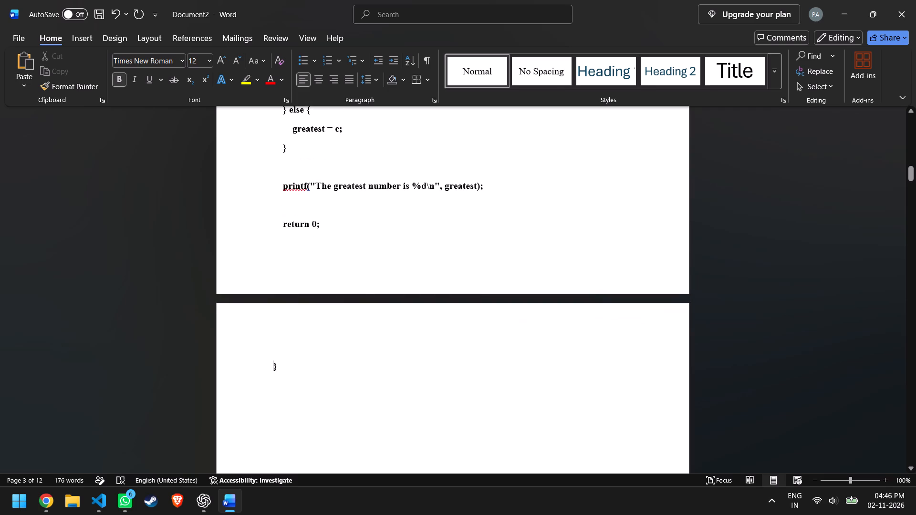
{"action": "left_click_drag", "start_coordinate": [285, 164], "coordinate": [285, 171]}
{"action": "left_click", "coordinate": [286, 178]}
{"action": "left_click", "coordinate": [278, 188]}
{"action": "key", "text": "BackSpace"}
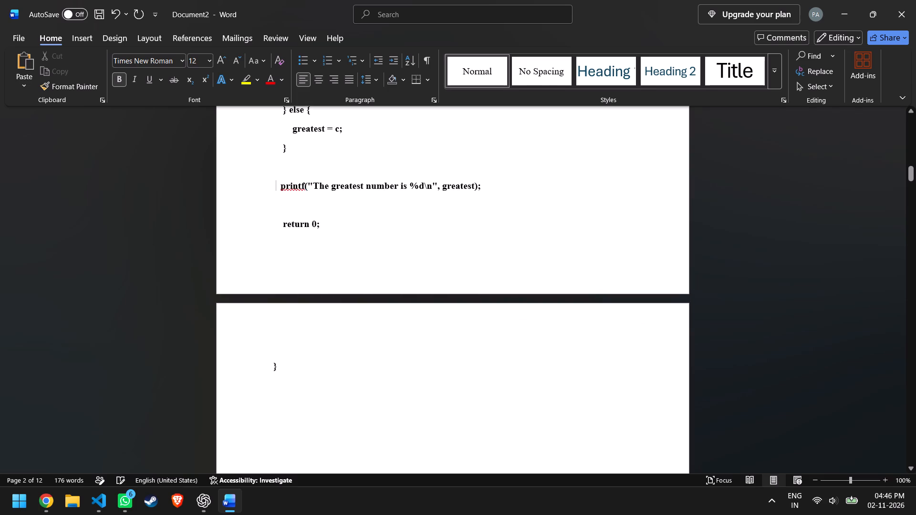
{"action": "key", "text": "BackSpace"}
{"action": "key", "text": "BackSpace"}
{"action": "key", "text": "BackSpace"}
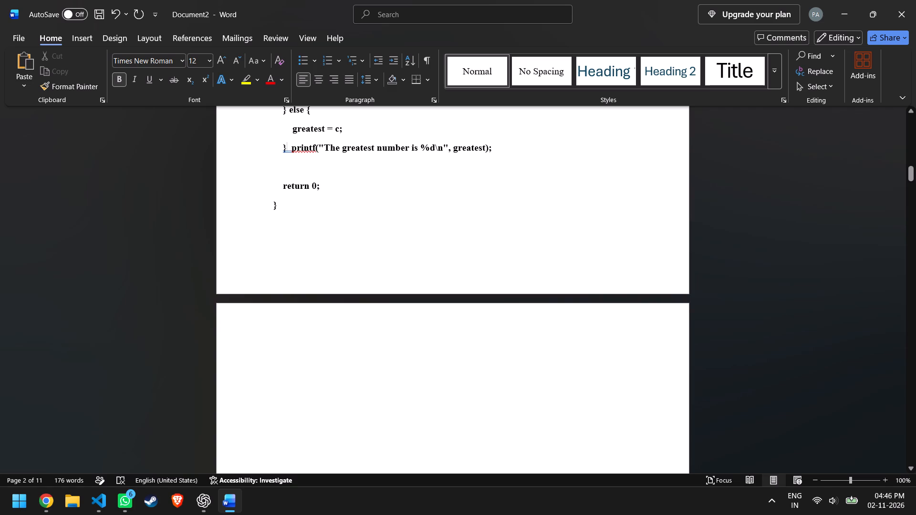
Remove the blank line above "return 0;" and reduce its indentation, keeping the statement on its own line.
{"action": "left_click", "coordinate": [281, 180]}
{"action": "key", "text": "BackSpace"}
{"action": "key", "text": "BackSpace"}
{"action": "key", "text": "BackSpace"}
{"action": "key", "text": "BackSpace"}
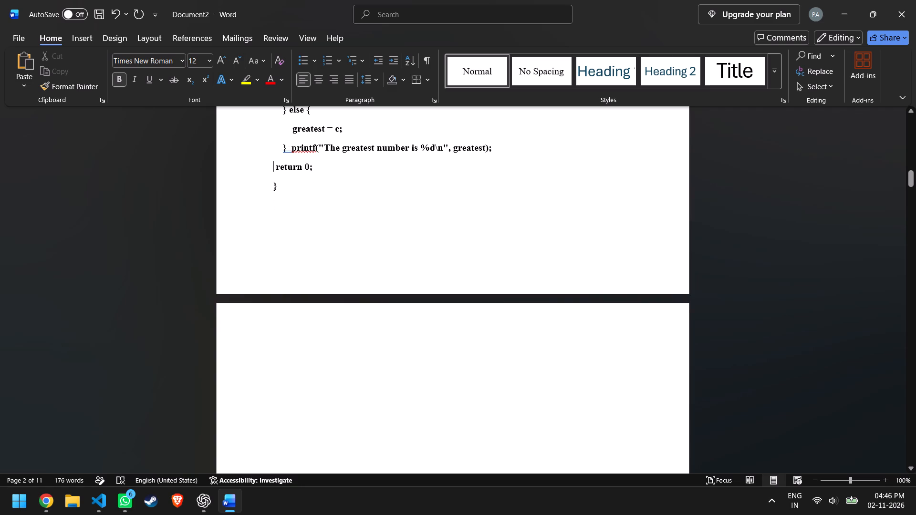
{"action": "key", "text": "BackSpace"}
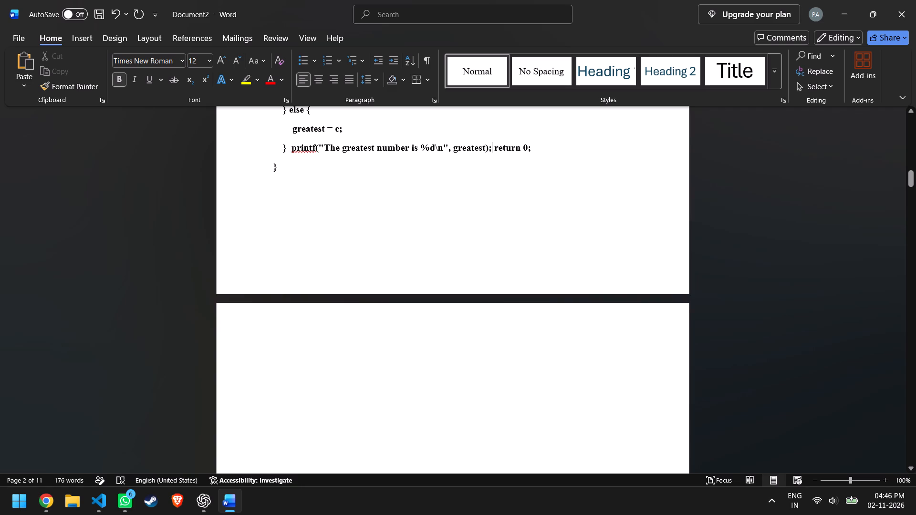
{"action": "key", "text": "Return"}
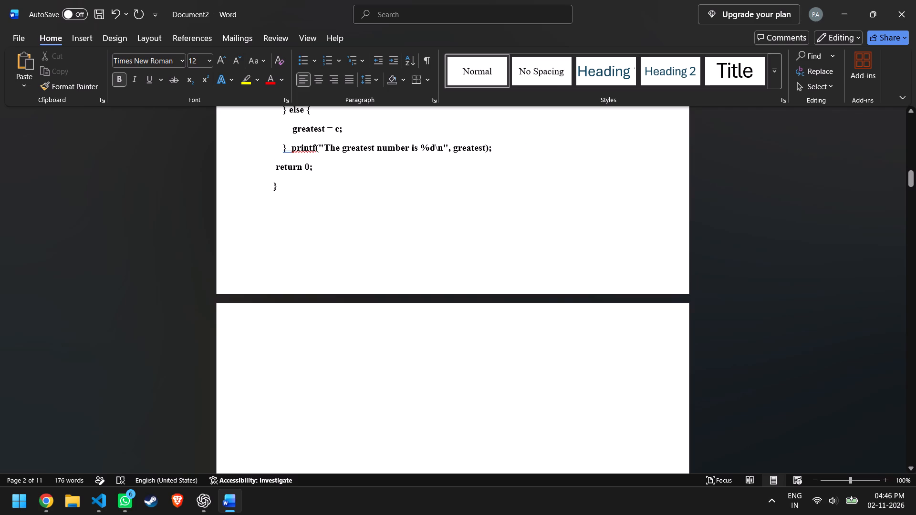
Delete the blank line between "#include <stdio.h>" and "int main(void) {" in the code.
{"action": "scroll", "coordinate": [313, 259], "scroll_direction": "up", "scroll_amount": 1}
{"action": "scroll", "coordinate": [313, 259], "scroll_direction": "down", "scroll_amount": 1}
{"action": "middle_click_drag", "start_coordinate": [416, 253], "coordinate": [416, 183]}
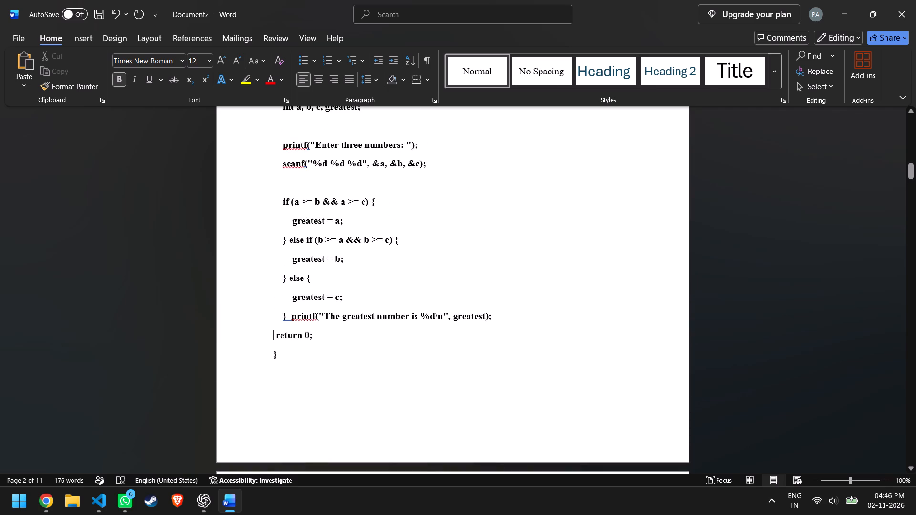
{"action": "middle_click_drag", "start_coordinate": [410, 261], "coordinate": [410, 209]}
{"action": "middle_click_drag", "start_coordinate": [410, 185], "coordinate": [407, 138]}
{"action": "scroll", "coordinate": [407, 138], "scroll_direction": "up", "scroll_amount": 1}
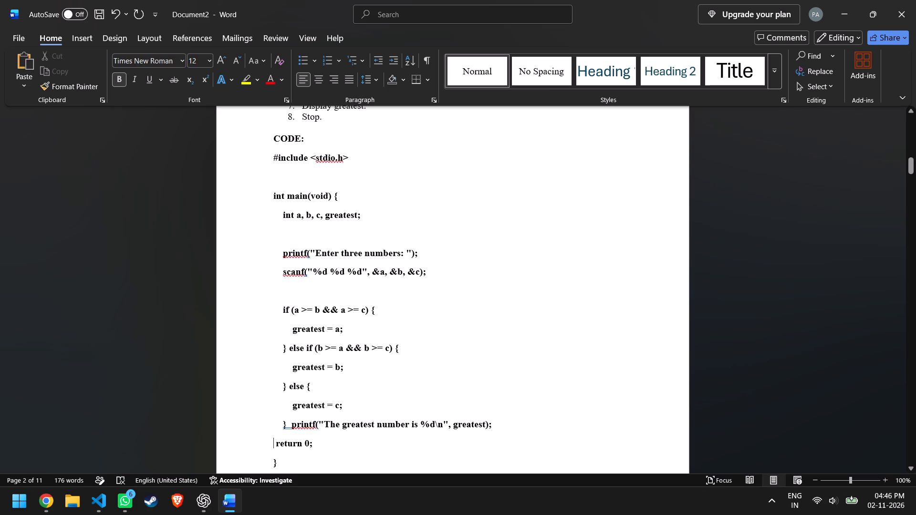
{"action": "left_click", "coordinate": [271, 196]}
{"action": "key", "text": "BackSpace"}
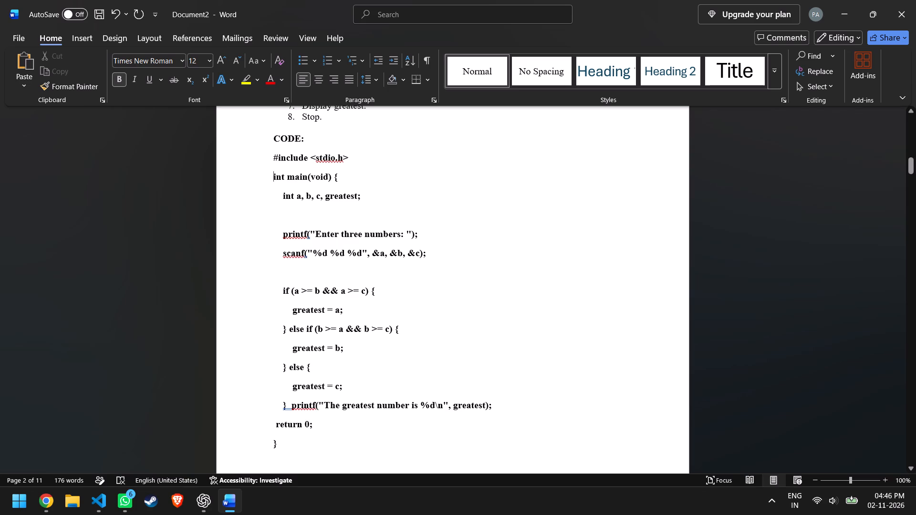
Remove bold from the entire C code block, leaving the "CODE:" heading bold.
{"action": "left_click_drag", "start_coordinate": [273, 155], "coordinate": [283, 396]}
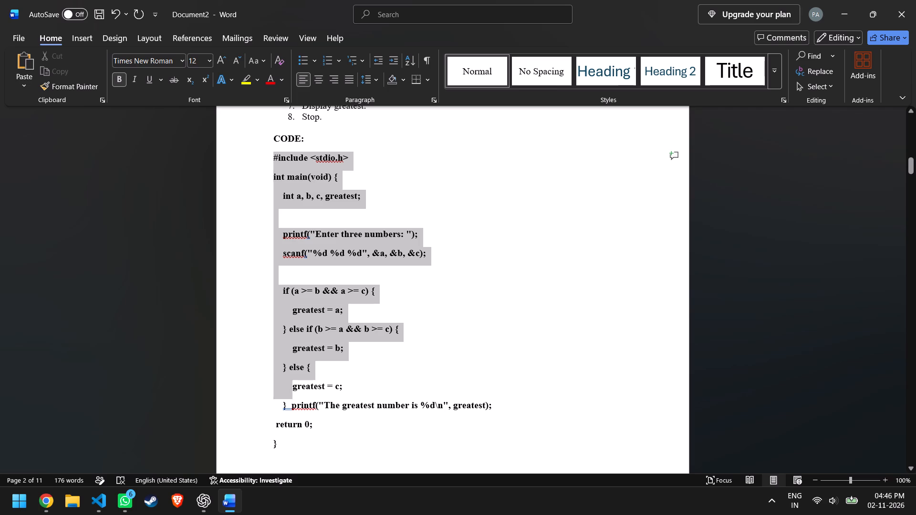
{"action": "left_click_drag", "start_coordinate": [283, 396], "coordinate": [285, 440]}
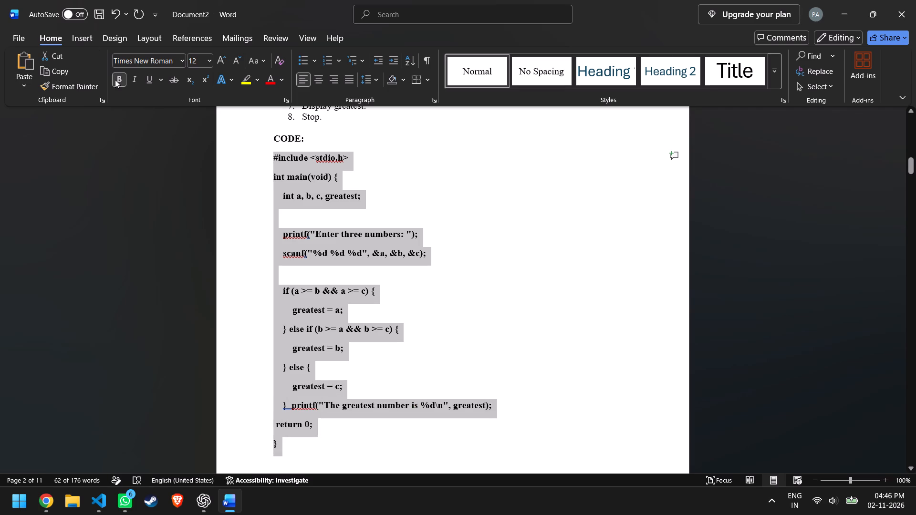
{"action": "left_click", "coordinate": [115, 80]}
{"action": "left_click", "coordinate": [112, 240]}
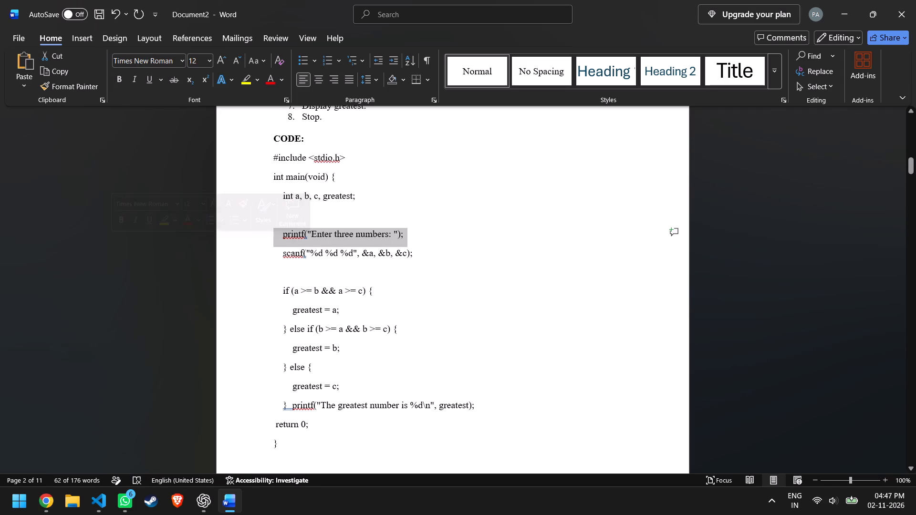
{"action": "left_click", "coordinate": [348, 160]}
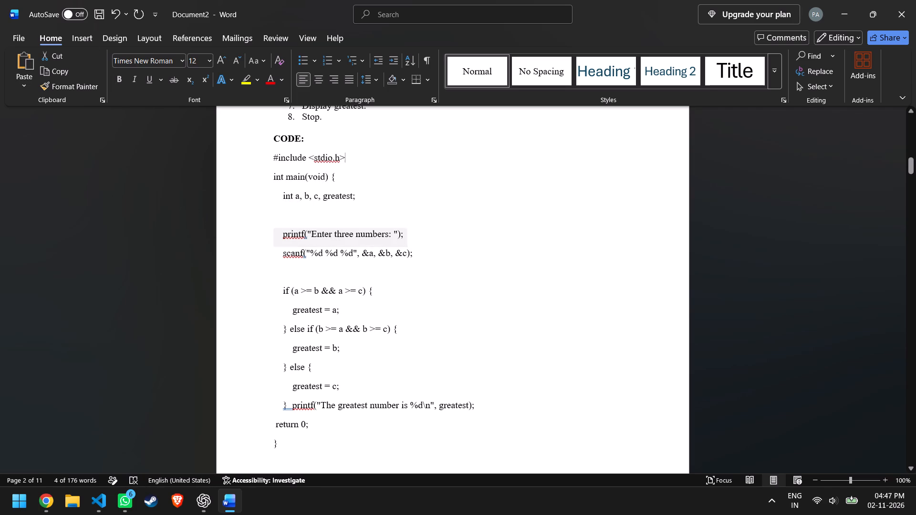
{"action": "left_click", "coordinate": [322, 171]}
{"action": "left_click", "coordinate": [364, 160]}
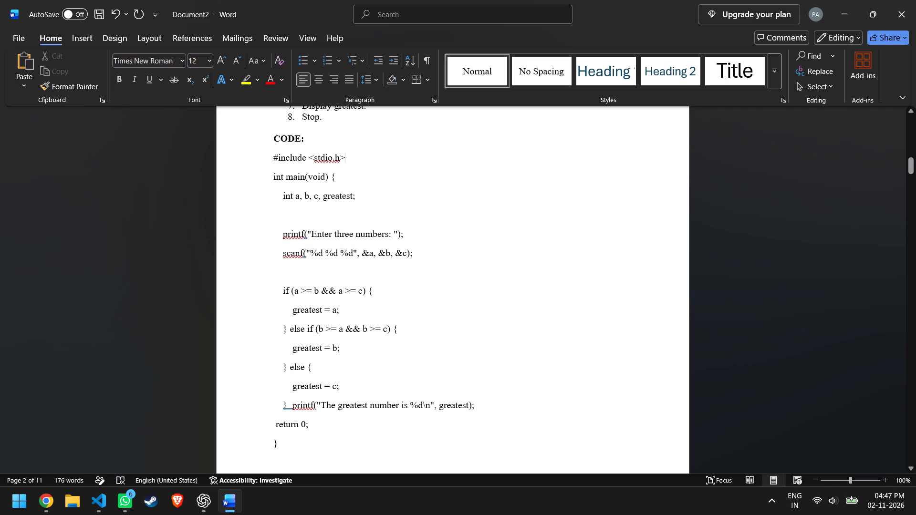
Examine the spacing and layout of the code block against the algorithm list above it.
{"action": "scroll", "coordinate": [384, 287], "scroll_direction": "down", "scroll_amount": 1}
{"action": "scroll", "coordinate": [384, 286], "scroll_direction": "up", "scroll_amount": 1}
{"action": "scroll", "coordinate": [384, 286], "scroll_direction": "down", "scroll_amount": 1}
{"action": "scroll", "coordinate": [384, 285], "scroll_direction": "up", "scroll_amount": 2}
{"action": "scroll", "coordinate": [384, 275], "scroll_direction": "down", "scroll_amount": 2}
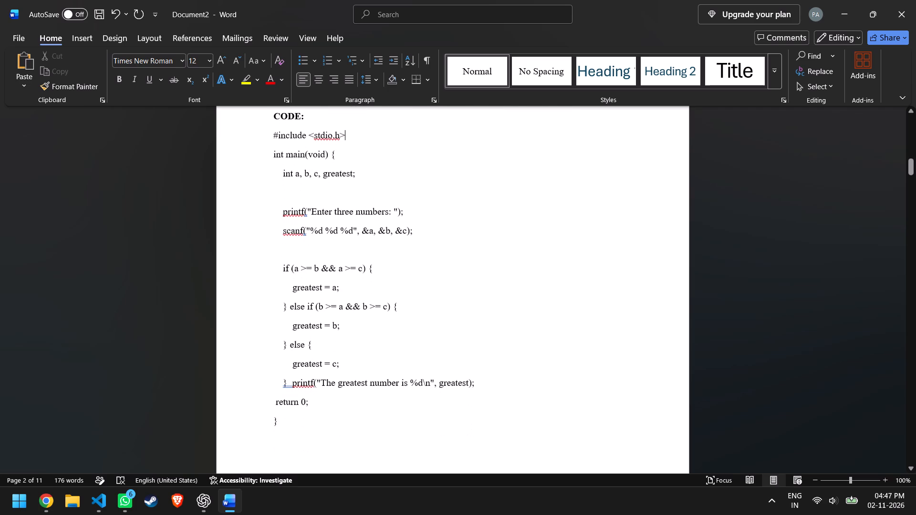
{"action": "scroll", "coordinate": [410, 300], "scroll_direction": "up", "scroll_amount": 6}
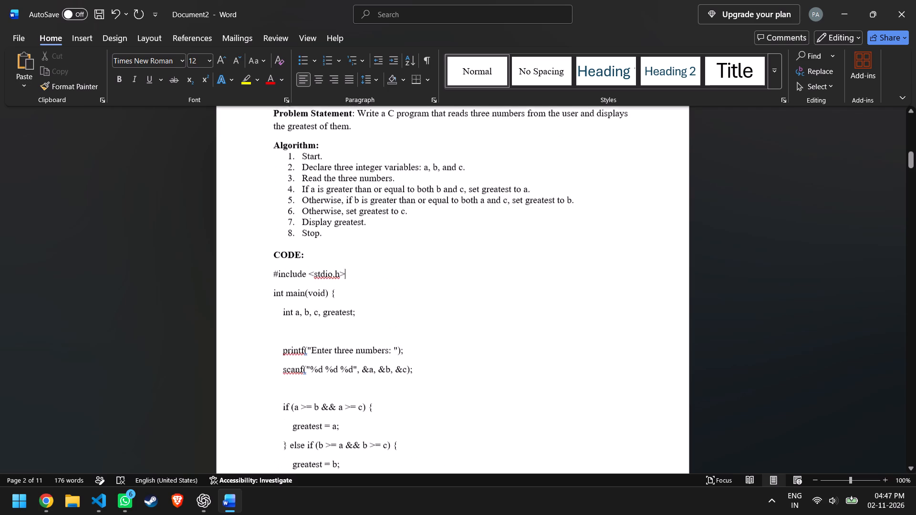
{"action": "scroll", "coordinate": [404, 284], "scroll_direction": "down", "scroll_amount": 1}
{"action": "scroll", "coordinate": [313, 260], "scroll_direction": "down", "scroll_amount": 2}
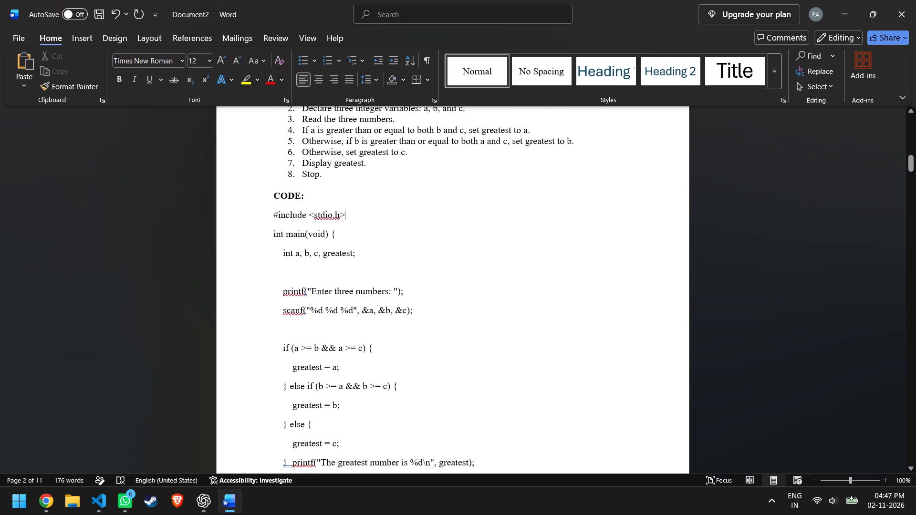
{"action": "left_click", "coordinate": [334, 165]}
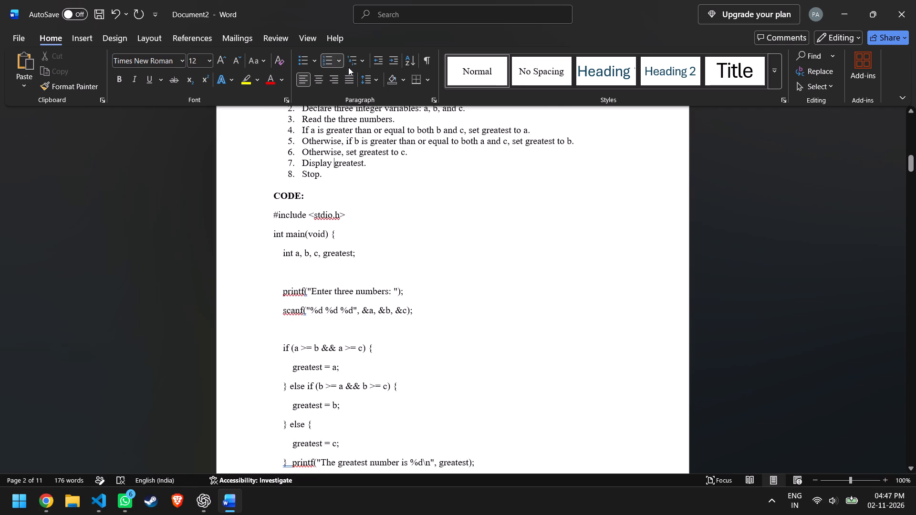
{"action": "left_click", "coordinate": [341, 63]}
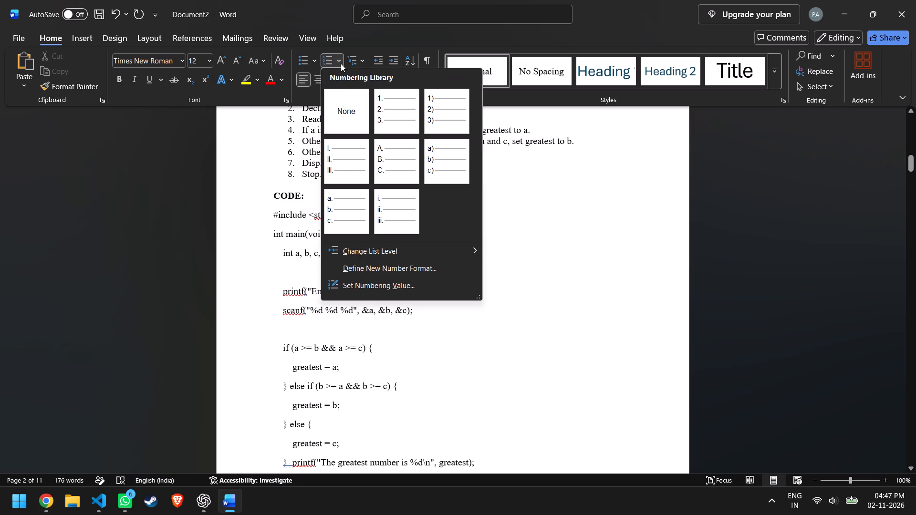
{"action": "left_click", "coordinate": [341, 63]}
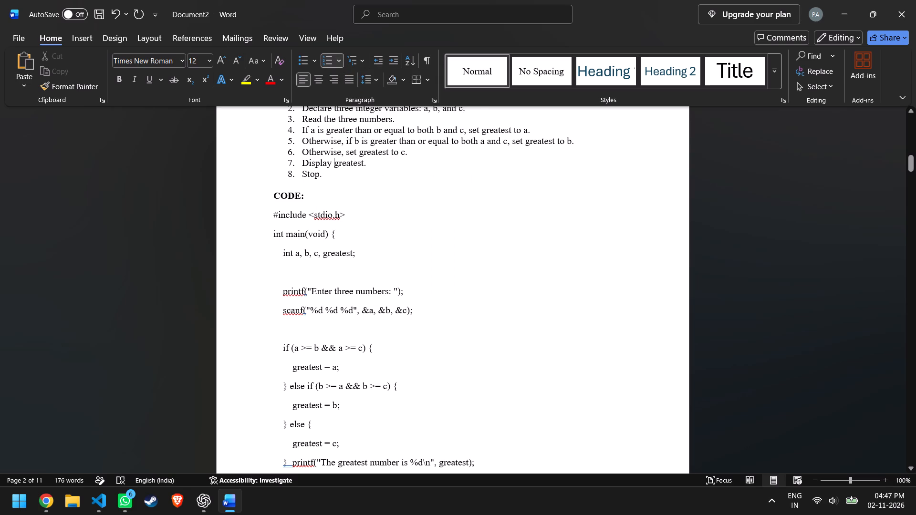
Set the line spacing of the whole C code block, from "#include <stdio.h>" to the final brace, to 1.0.
{"action": "left_click_drag", "start_coordinate": [270, 211], "coordinate": [331, 317]}
{"action": "scroll", "coordinate": [315, 294], "scroll_direction": "down", "scroll_amount": 1}
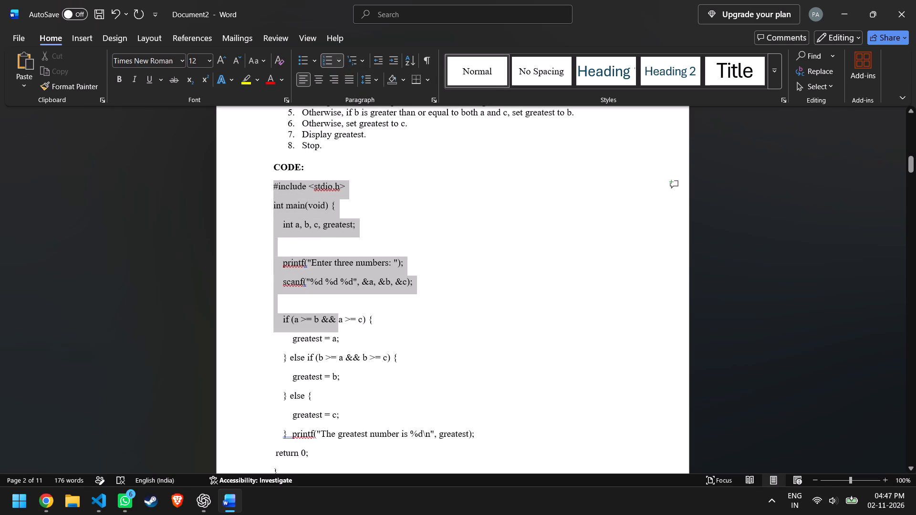
{"action": "left_click_drag", "start_coordinate": [331, 317], "coordinate": [334, 416]}
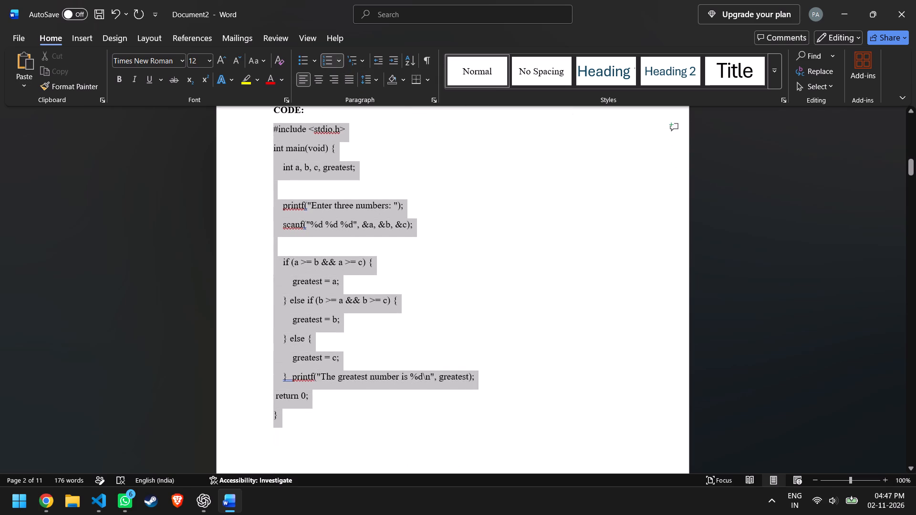
{"action": "left_click_drag", "start_coordinate": [334, 416], "coordinate": [334, 421]}
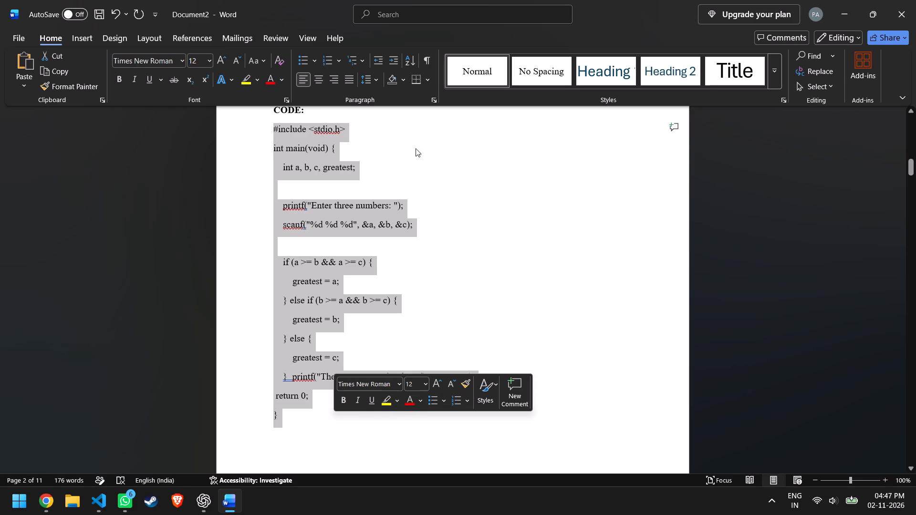
{"action": "left_click", "coordinate": [379, 76]}
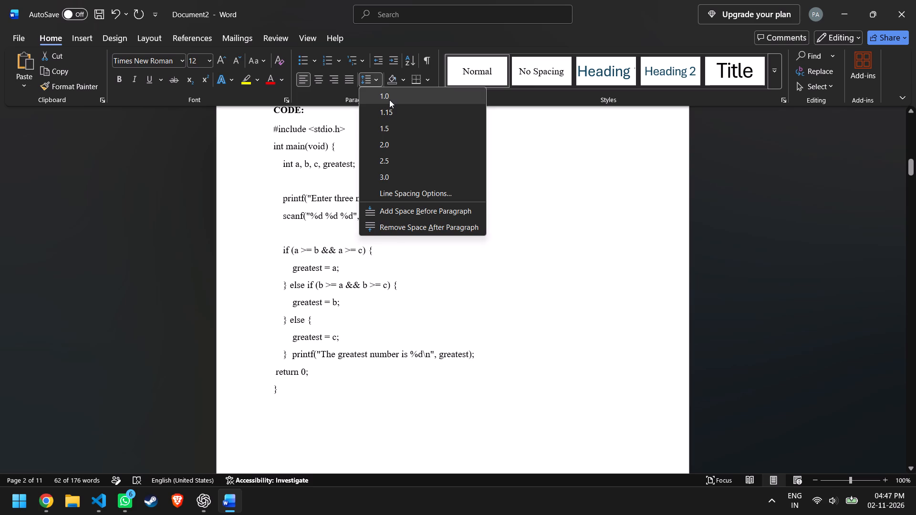
{"action": "left_click", "coordinate": [389, 100]}
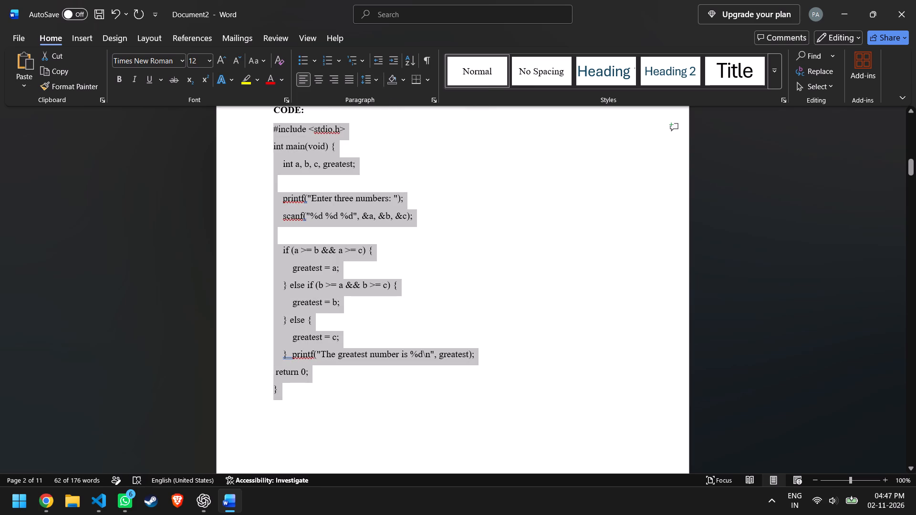
{"action": "left_click", "coordinate": [155, 229]}
{"action": "left_click", "coordinate": [298, 241]}
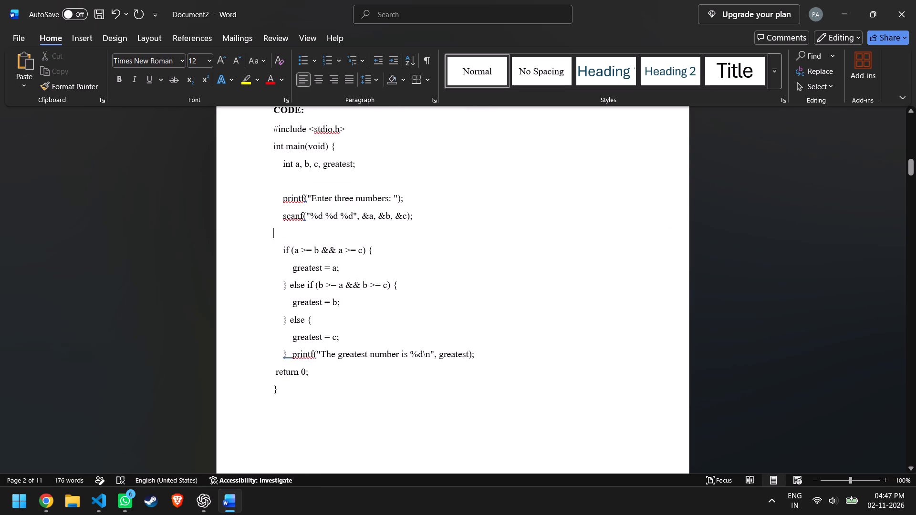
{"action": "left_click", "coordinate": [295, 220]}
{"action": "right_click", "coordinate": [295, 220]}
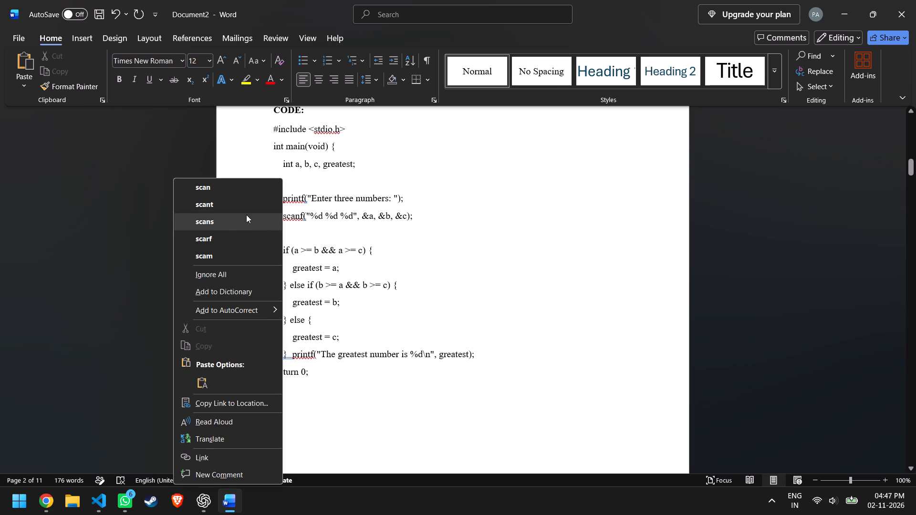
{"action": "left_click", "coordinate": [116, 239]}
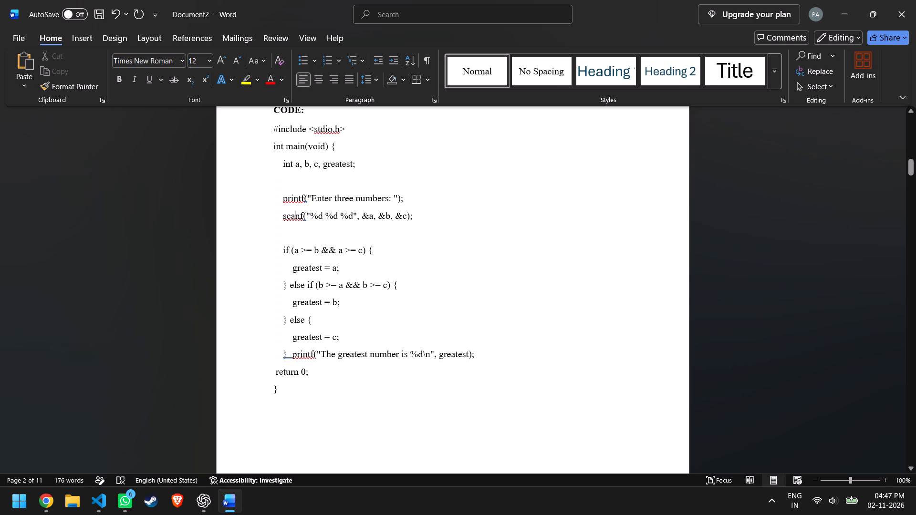
Delete the blank line between "int a, b, c, greatest;" and the "Enter three numbers" printf line in the code.
{"action": "scroll", "coordinate": [458, 222], "scroll_direction": "up", "scroll_amount": 2}
{"action": "left_click_drag", "start_coordinate": [356, 198], "coordinate": [354, 207]}
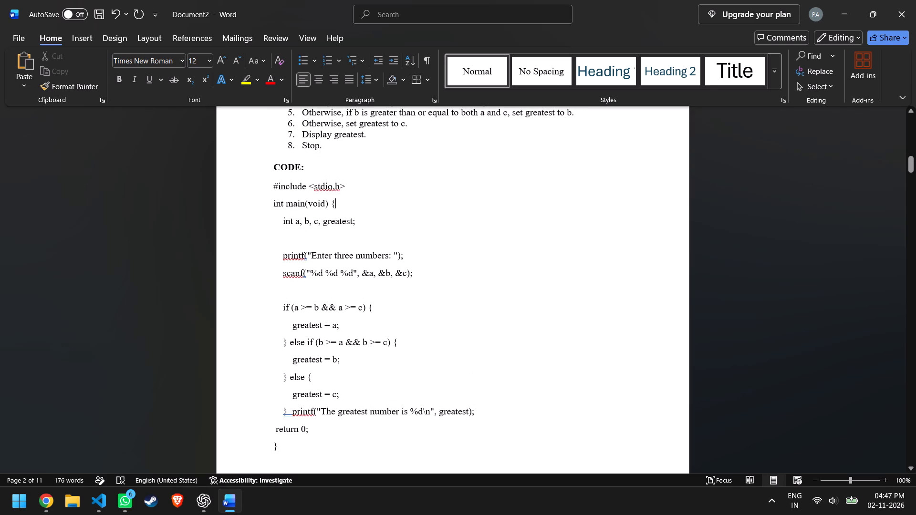
{"action": "left_click", "coordinate": [304, 241]}
{"action": "key", "text": "BackSpace"}
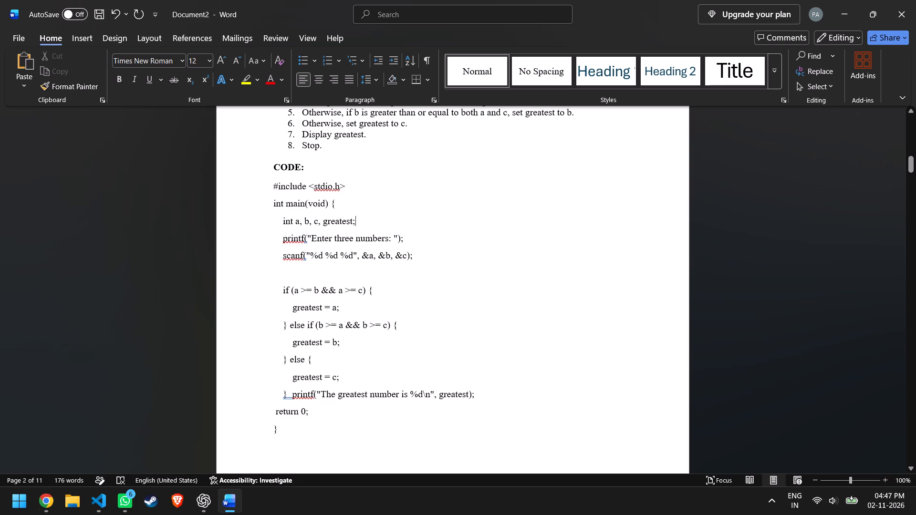
Remove "void" from the main function's parentheses so the line reads "int main() {".
{"action": "left_click", "coordinate": [294, 279]}
{"action": "left_click", "coordinate": [294, 279]}
{"action": "left_click", "coordinate": [325, 204]}
{"action": "key", "text": "BackSpace"}
{"action": "key", "text": "BackSpace"}
{"action": "key", "text": "BackSpace"}
{"action": "key", "text": "BackSpace"}
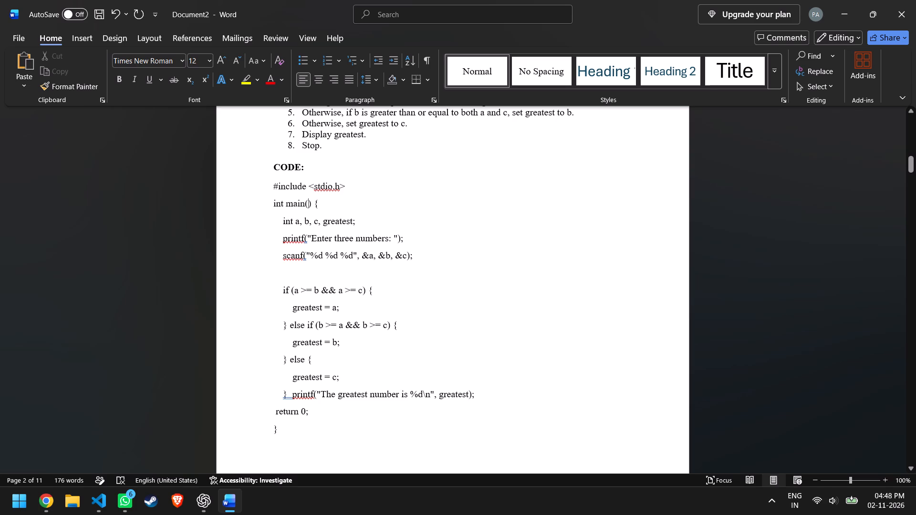
Review the Experiment 1 page, comparing the code block's layout with the problem statement and algorithm above it.
{"action": "scroll", "coordinate": [413, 363], "scroll_direction": "down", "scroll_amount": 6}
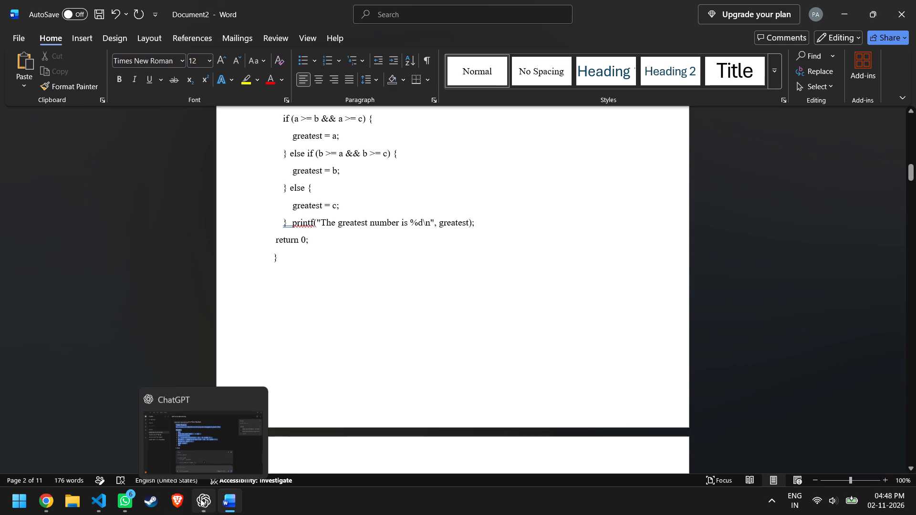
{"action": "left_click", "coordinate": [293, 256]}
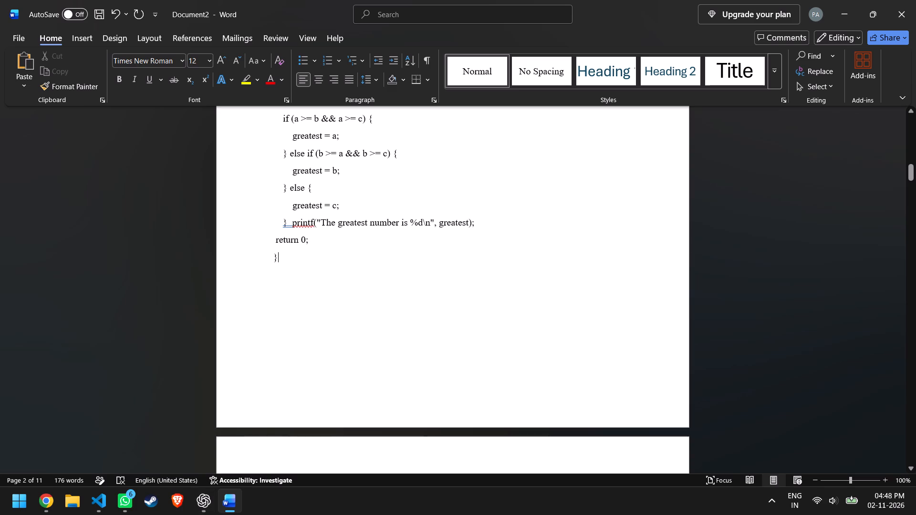
{"action": "scroll", "coordinate": [350, 268], "scroll_direction": "up", "scroll_amount": 8}
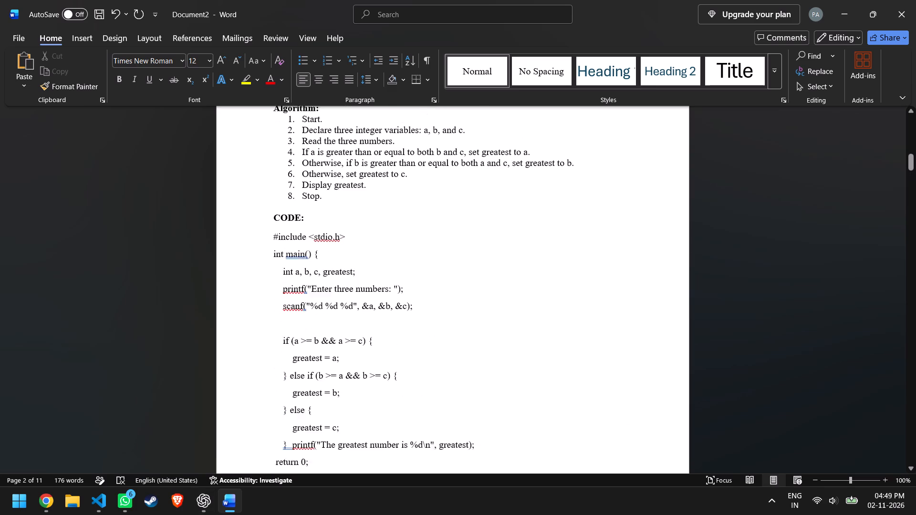
{"action": "scroll", "coordinate": [347, 272], "scroll_direction": "up", "scroll_amount": 7}
{"action": "scroll", "coordinate": [341, 245], "scroll_direction": "down", "scroll_amount": 5}
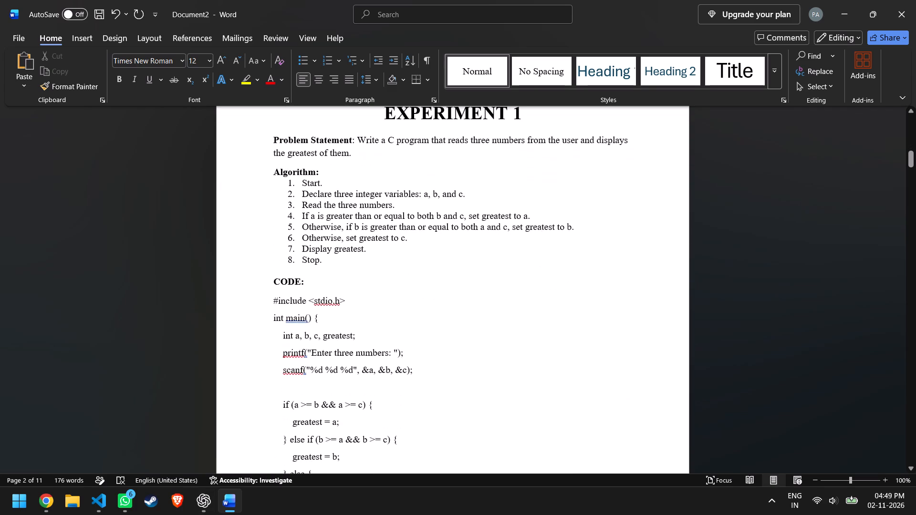
{"action": "scroll", "coordinate": [327, 257], "scroll_direction": "down", "scroll_amount": 3}
For the "CODE:" heading and the whole code block, set the paragraph line spacing to At least 10 pt.
{"action": "left_click_drag", "start_coordinate": [269, 204], "coordinate": [293, 242]}
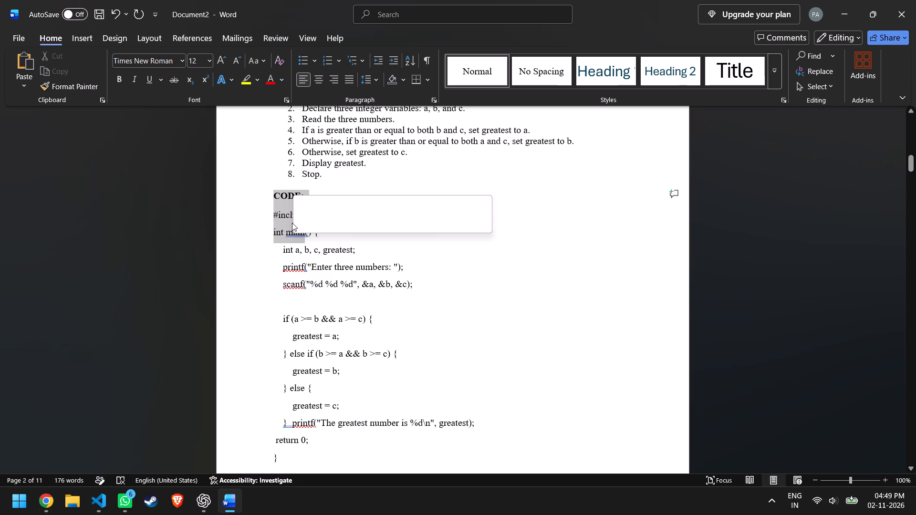
{"action": "left_click", "coordinate": [273, 213]}
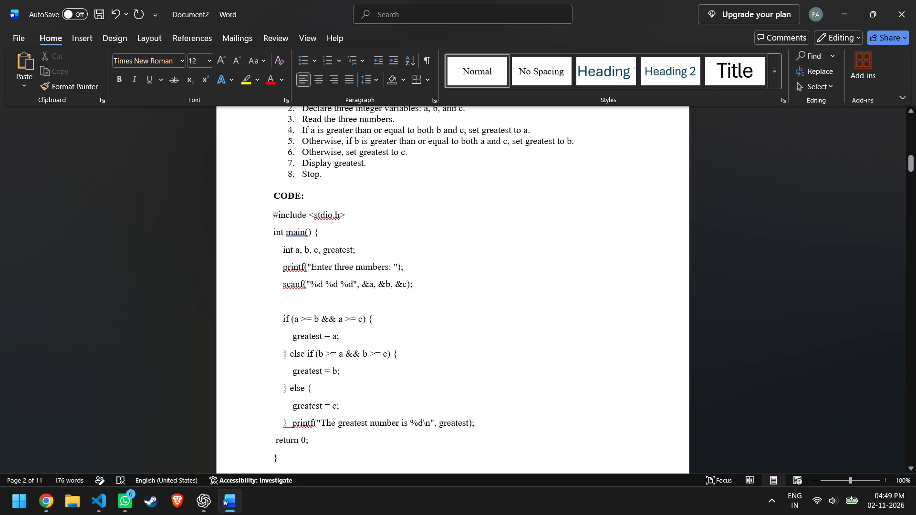
{"action": "left_click_drag", "start_coordinate": [270, 191], "coordinate": [303, 368]}
{"action": "scroll", "coordinate": [300, 265], "scroll_direction": "down", "scroll_amount": 3}
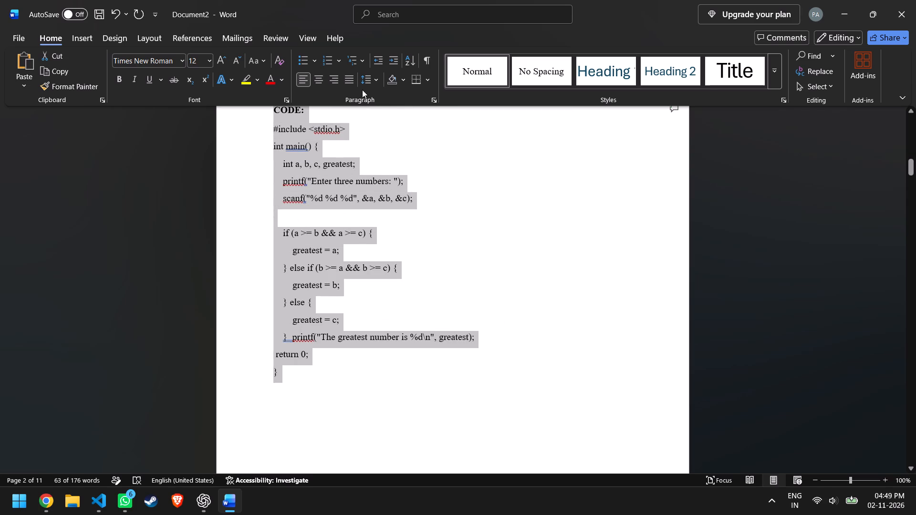
{"action": "left_click", "coordinate": [375, 78]}
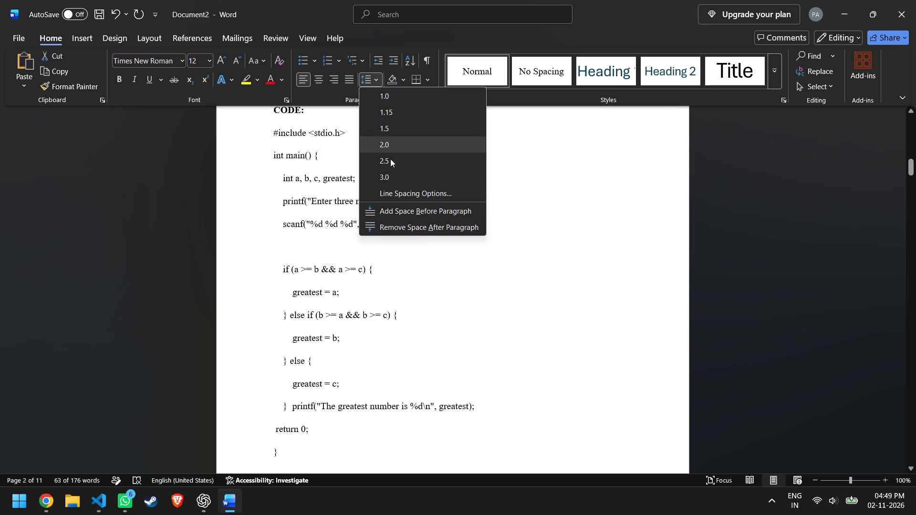
{"action": "left_click", "coordinate": [392, 195]}
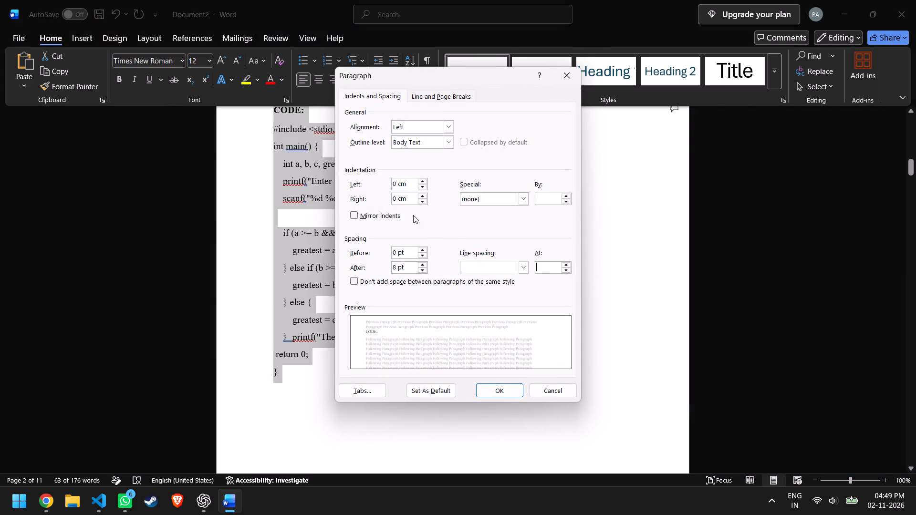
{"action": "left_click", "coordinate": [500, 268]}
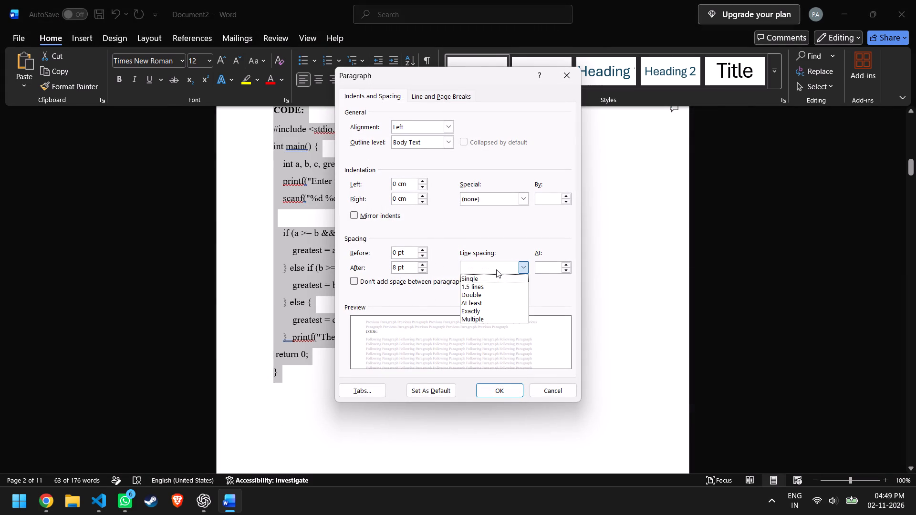
{"action": "left_click", "coordinate": [479, 302]}
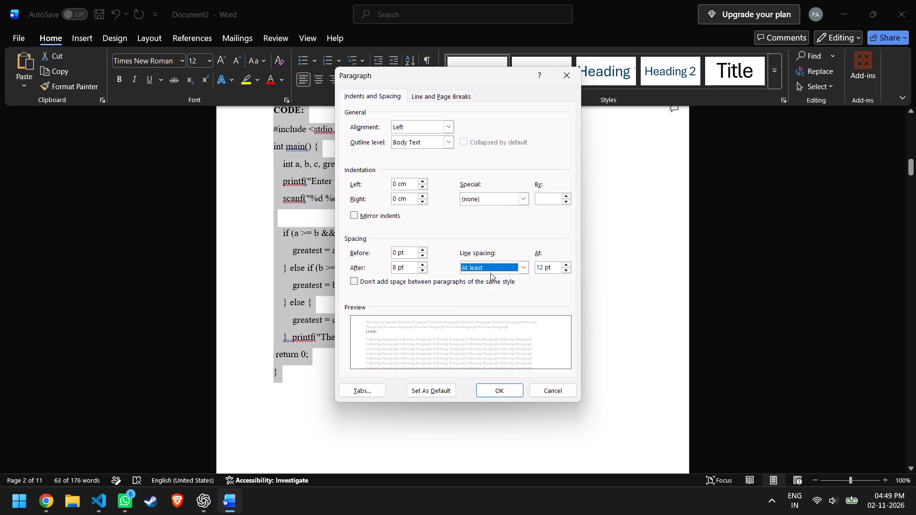
{"action": "left_click", "coordinate": [566, 266]}
{"action": "left_click", "coordinate": [566, 268]}
{"action": "triple_click", "coordinate": [566, 268]}
{"action": "triple_click", "coordinate": [566, 268]}
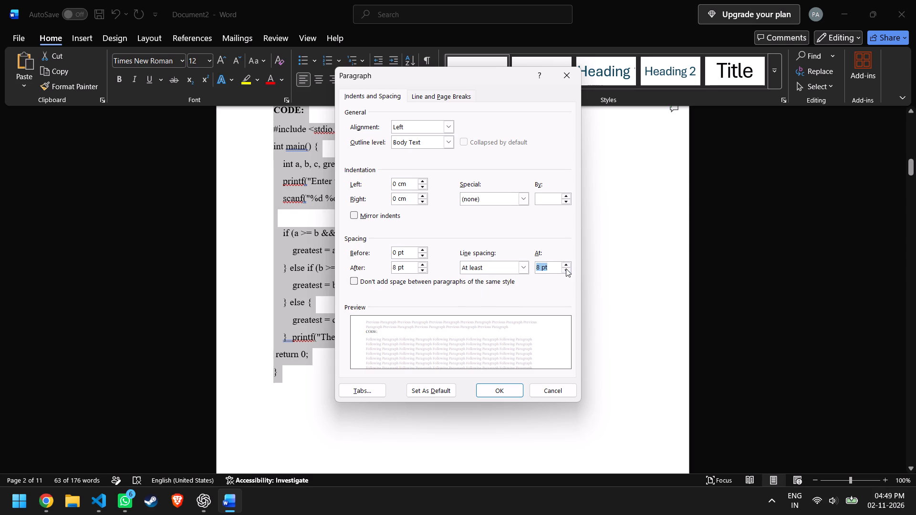
{"action": "triple_click", "coordinate": [566, 266]}
{"action": "left_click", "coordinate": [566, 266]}
Set the spacing after the selected heading and code paragraphs to 0 pt and apply the paragraph settings.
{"action": "left_click", "coordinate": [421, 270]}
{"action": "left_click", "coordinate": [421, 270]}
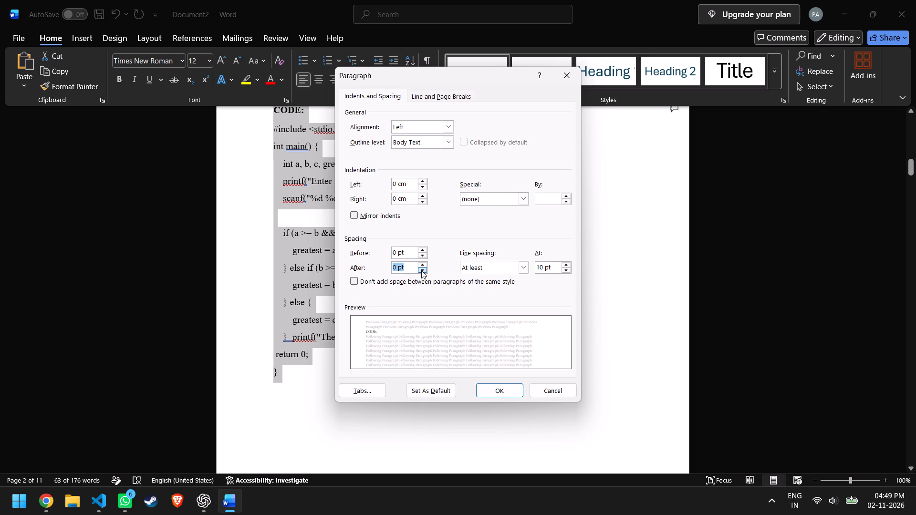
{"action": "left_click", "coordinate": [421, 270]}
{"action": "left_click", "coordinate": [425, 264]}
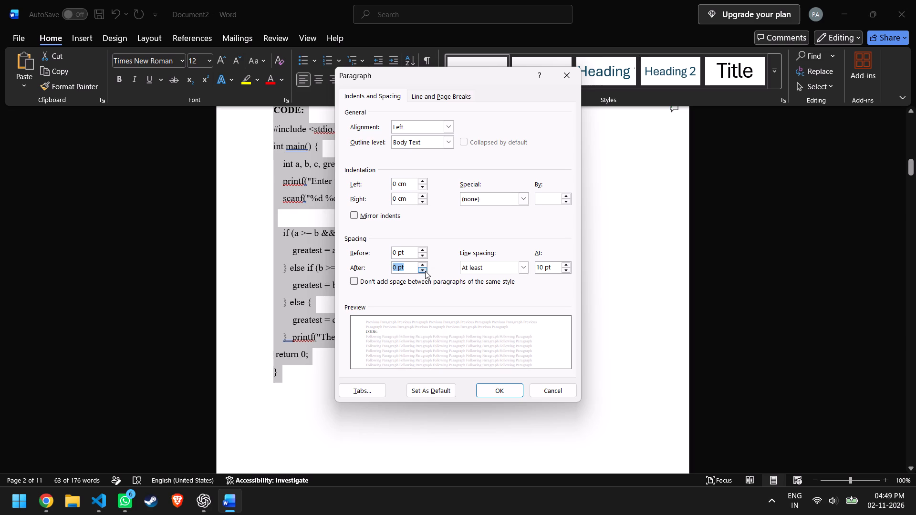
{"action": "left_click", "coordinate": [425, 271]}
{"action": "left_click", "coordinate": [425, 264]}
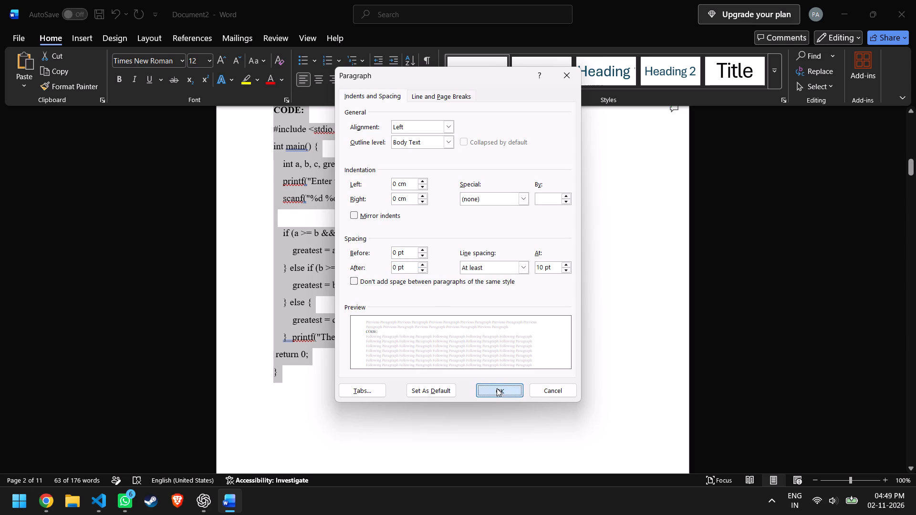
{"action": "left_click", "coordinate": [497, 388]}
{"action": "scroll", "coordinate": [452, 294], "scroll_direction": "up", "scroll_amount": 4}
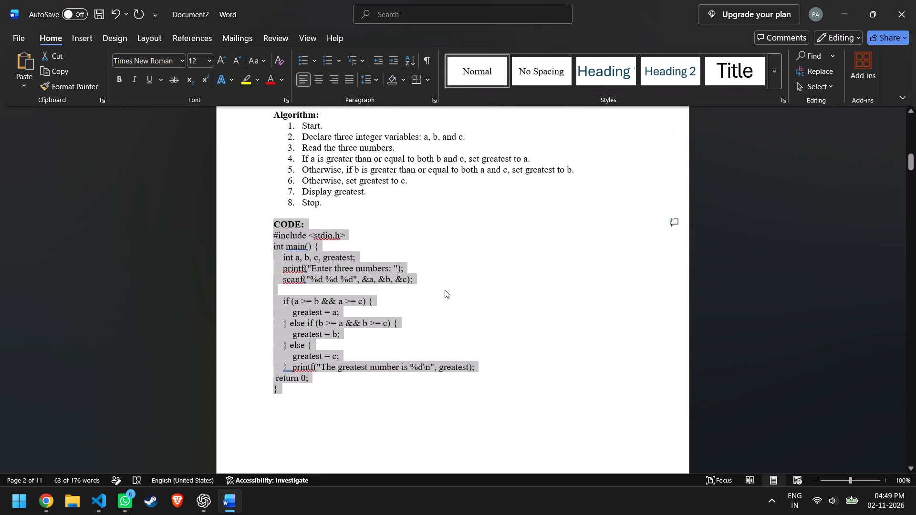
{"action": "left_click", "coordinate": [172, 269]}
{"action": "left_click", "coordinate": [674, 309]}
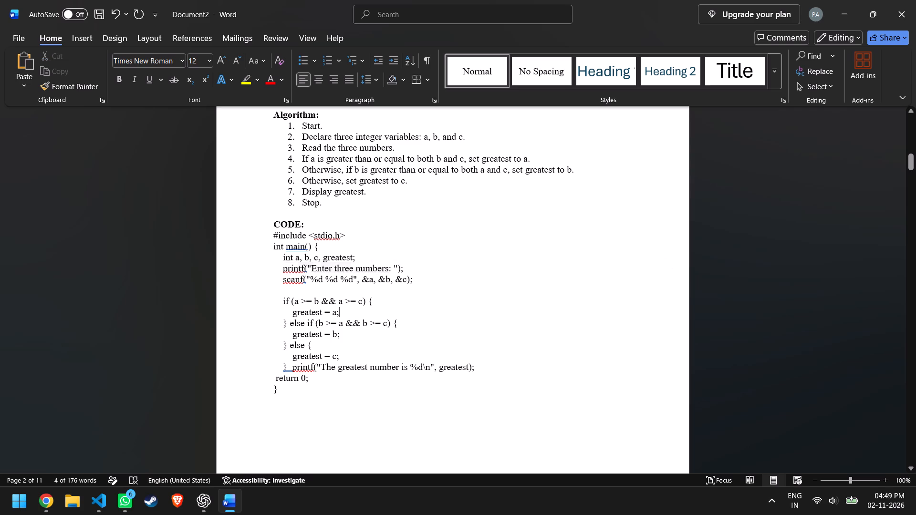
{"action": "left_click", "coordinate": [362, 175]}
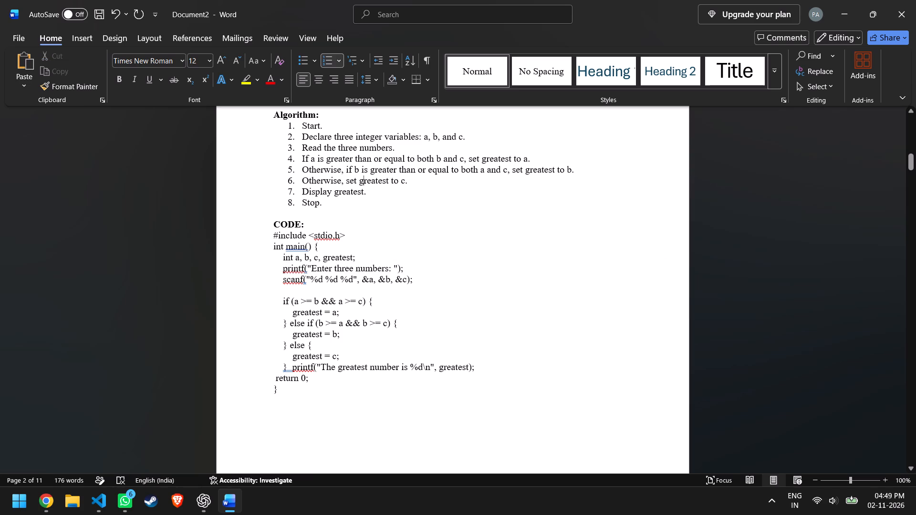
Set the line spacing of the code from "#include <stdio.h>" to the final brace, excluding the "CODE:" heading, to 1.15.
{"action": "left_click_drag", "start_coordinate": [270, 235], "coordinate": [313, 387]}
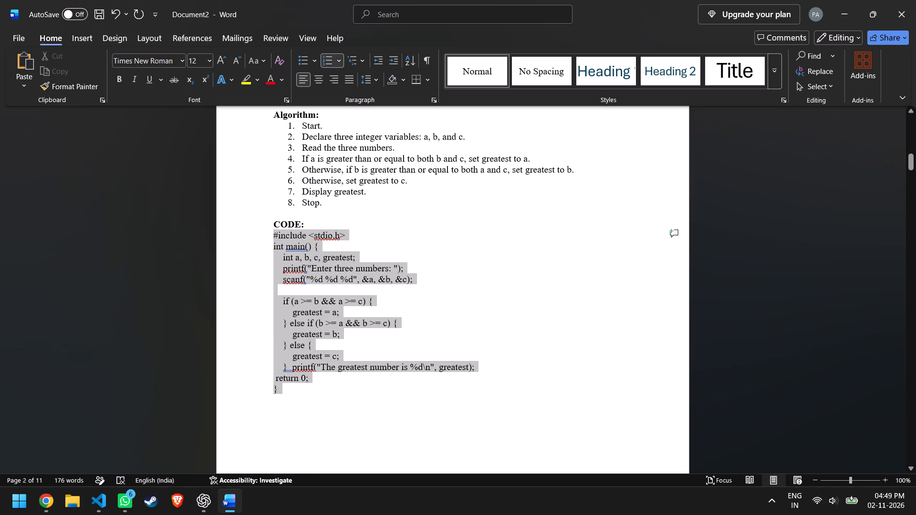
{"action": "left_click_drag", "start_coordinate": [313, 387], "coordinate": [313, 388]}
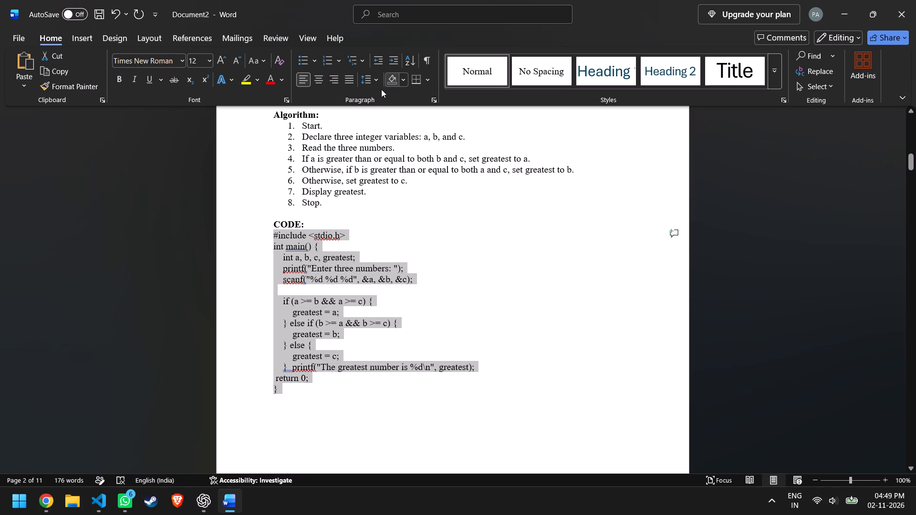
{"action": "left_click", "coordinate": [376, 82]}
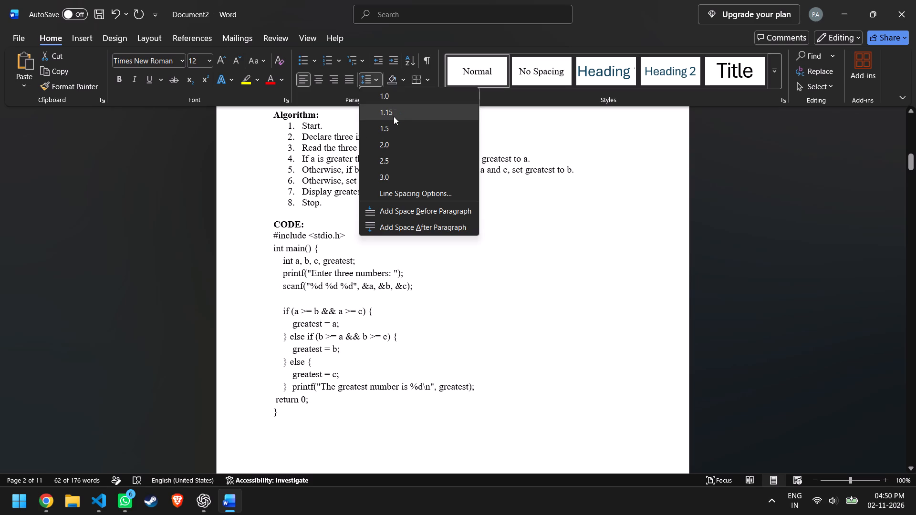
{"action": "left_click", "coordinate": [394, 116]}
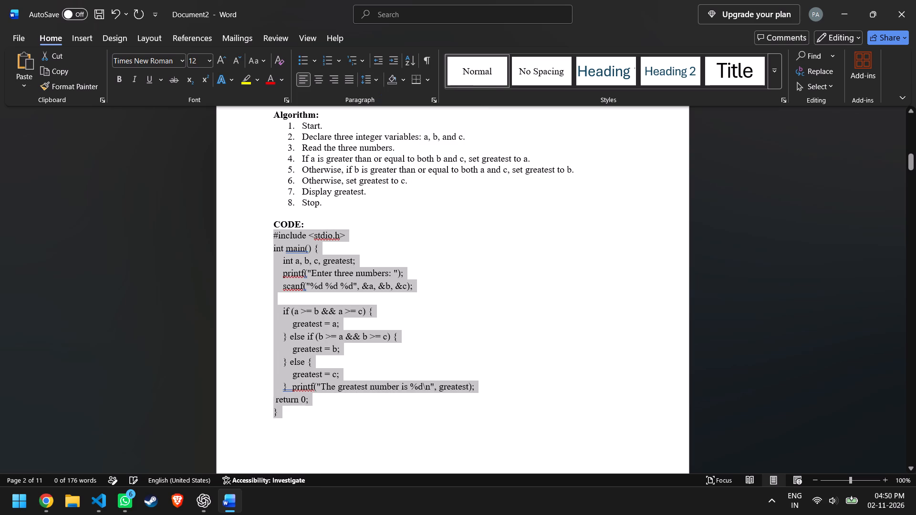
{"action": "left_click", "coordinate": [158, 238]}
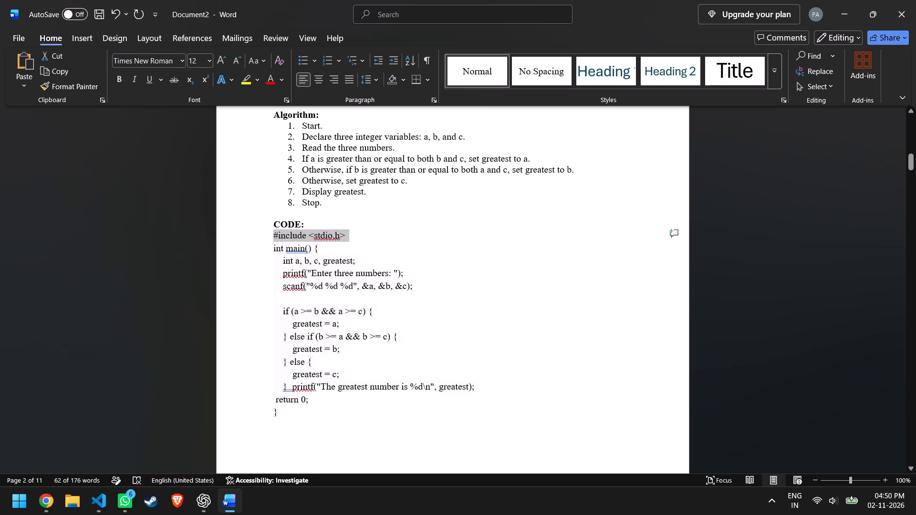
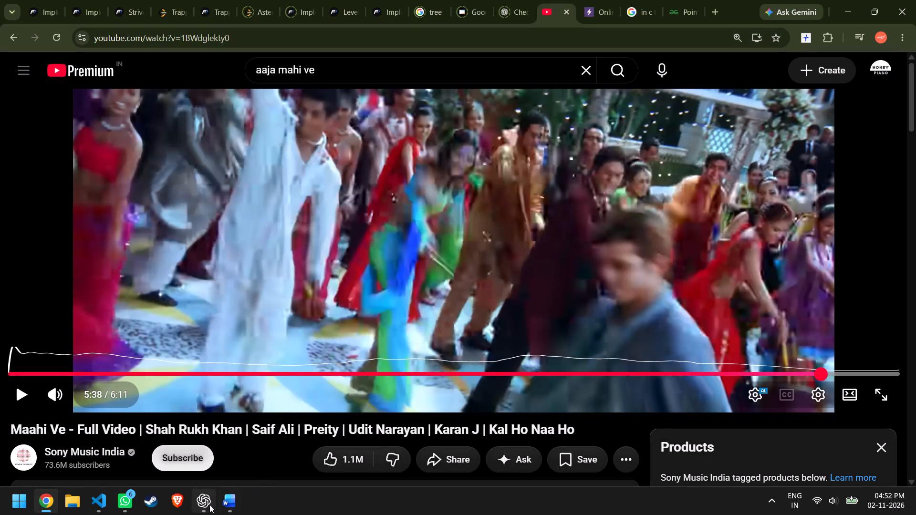
Resume the paused Maahi Ve video on YouTube and lower the system volume.
{"action": "left_click", "coordinate": [380, 302]}
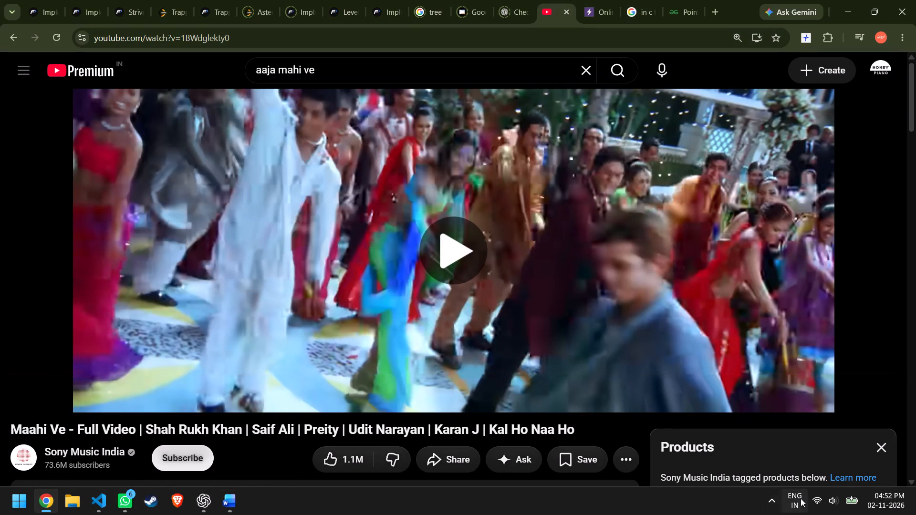
{"action": "scroll", "coordinate": [830, 498], "scroll_direction": "down", "scroll_amount": 7}
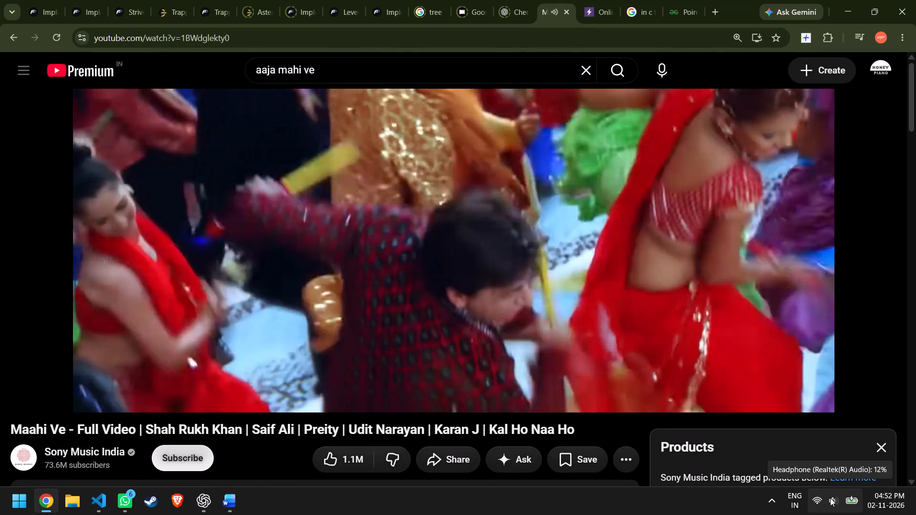
{"action": "scroll", "coordinate": [831, 500], "scroll_direction": "down", "scroll_amount": 4}
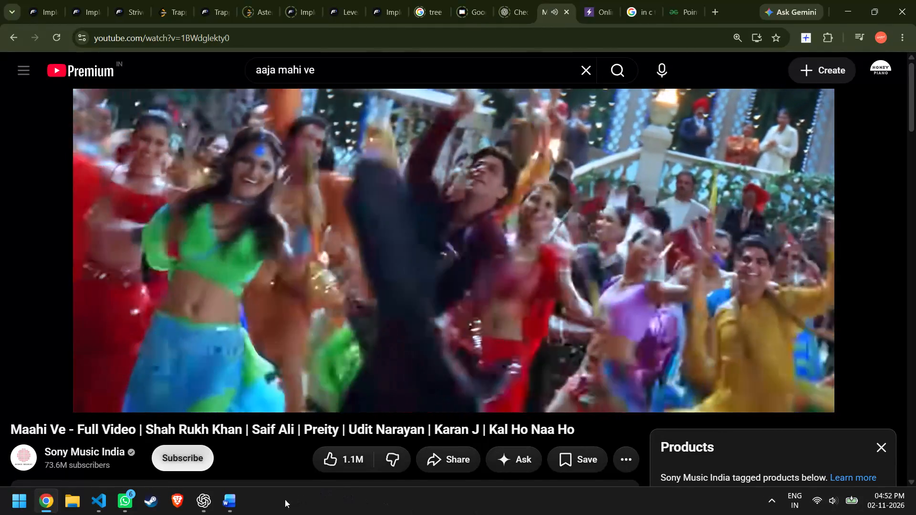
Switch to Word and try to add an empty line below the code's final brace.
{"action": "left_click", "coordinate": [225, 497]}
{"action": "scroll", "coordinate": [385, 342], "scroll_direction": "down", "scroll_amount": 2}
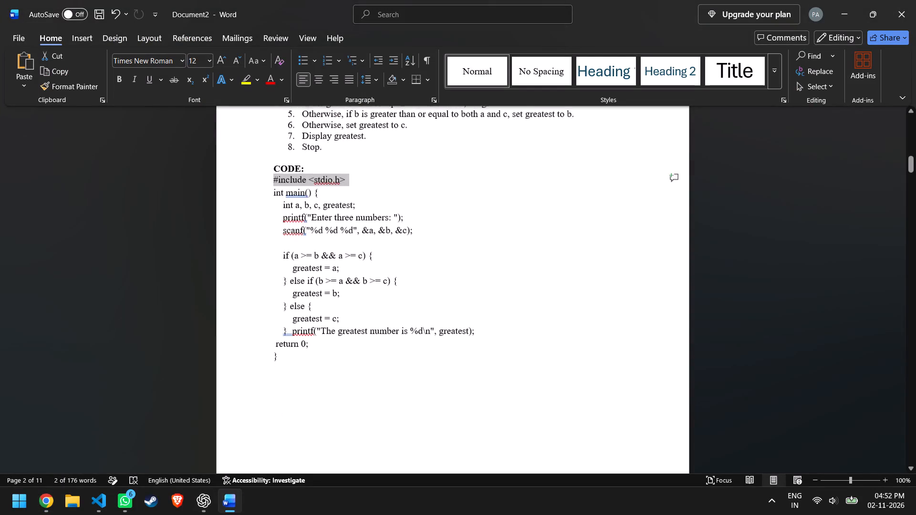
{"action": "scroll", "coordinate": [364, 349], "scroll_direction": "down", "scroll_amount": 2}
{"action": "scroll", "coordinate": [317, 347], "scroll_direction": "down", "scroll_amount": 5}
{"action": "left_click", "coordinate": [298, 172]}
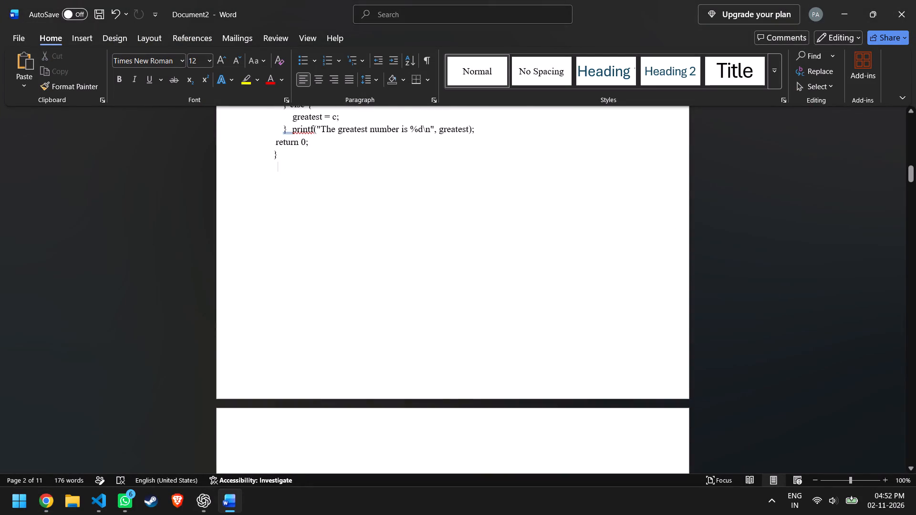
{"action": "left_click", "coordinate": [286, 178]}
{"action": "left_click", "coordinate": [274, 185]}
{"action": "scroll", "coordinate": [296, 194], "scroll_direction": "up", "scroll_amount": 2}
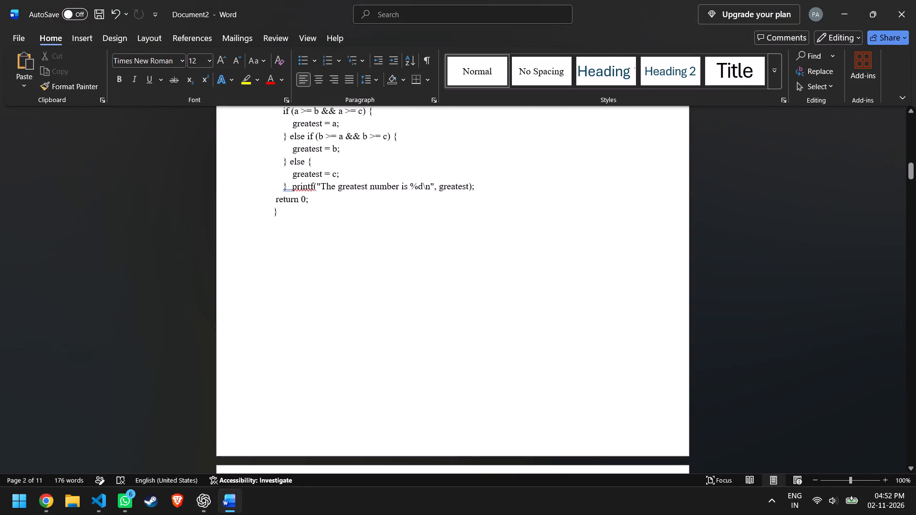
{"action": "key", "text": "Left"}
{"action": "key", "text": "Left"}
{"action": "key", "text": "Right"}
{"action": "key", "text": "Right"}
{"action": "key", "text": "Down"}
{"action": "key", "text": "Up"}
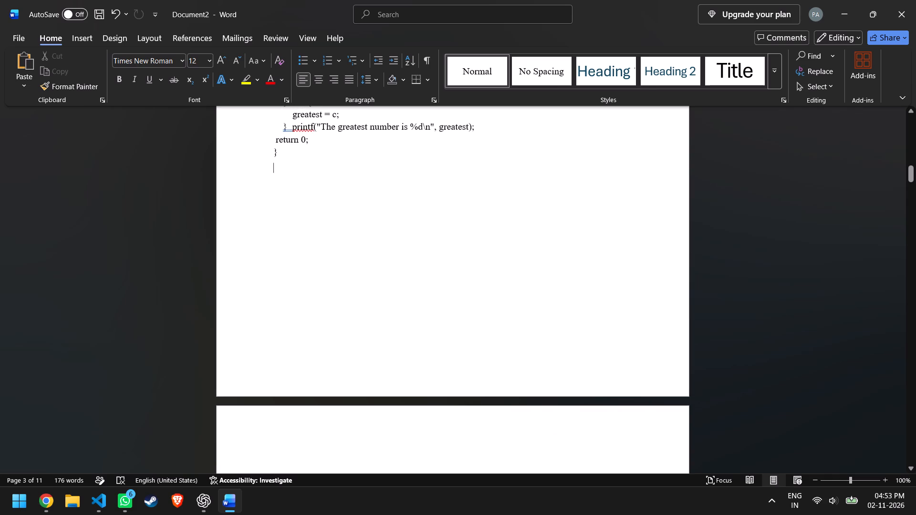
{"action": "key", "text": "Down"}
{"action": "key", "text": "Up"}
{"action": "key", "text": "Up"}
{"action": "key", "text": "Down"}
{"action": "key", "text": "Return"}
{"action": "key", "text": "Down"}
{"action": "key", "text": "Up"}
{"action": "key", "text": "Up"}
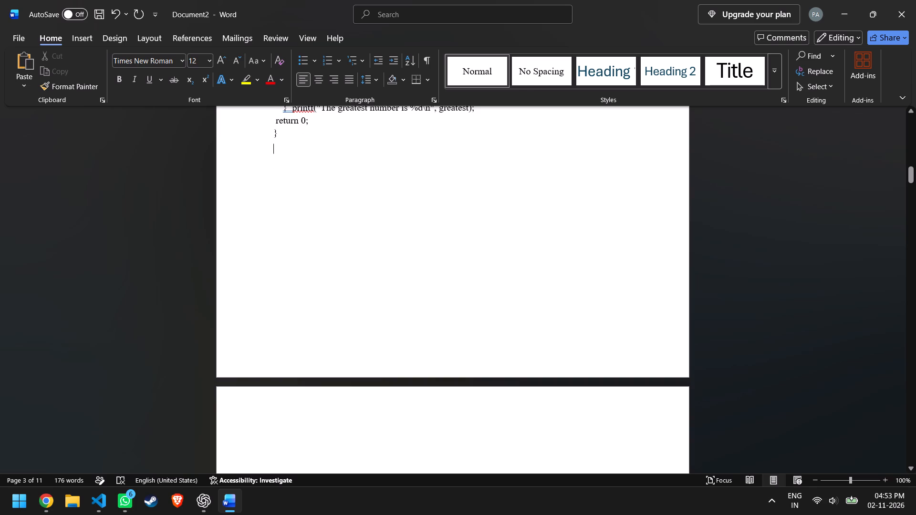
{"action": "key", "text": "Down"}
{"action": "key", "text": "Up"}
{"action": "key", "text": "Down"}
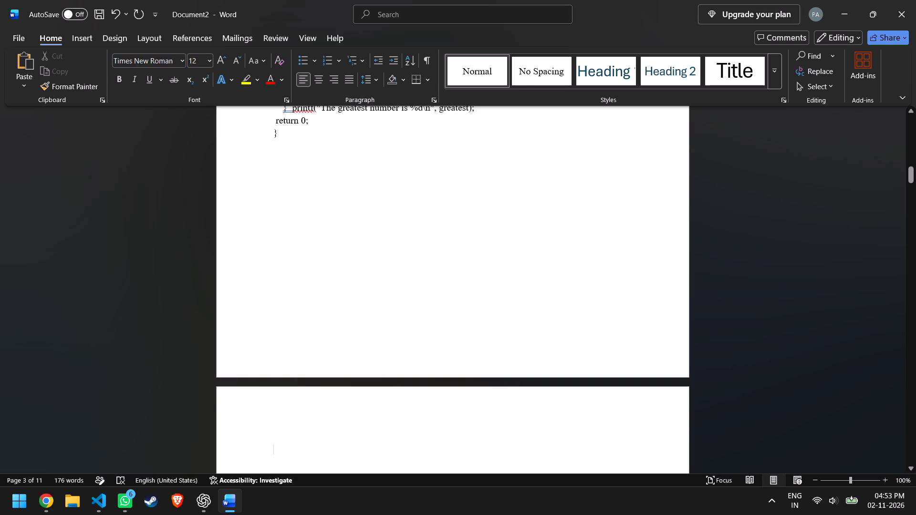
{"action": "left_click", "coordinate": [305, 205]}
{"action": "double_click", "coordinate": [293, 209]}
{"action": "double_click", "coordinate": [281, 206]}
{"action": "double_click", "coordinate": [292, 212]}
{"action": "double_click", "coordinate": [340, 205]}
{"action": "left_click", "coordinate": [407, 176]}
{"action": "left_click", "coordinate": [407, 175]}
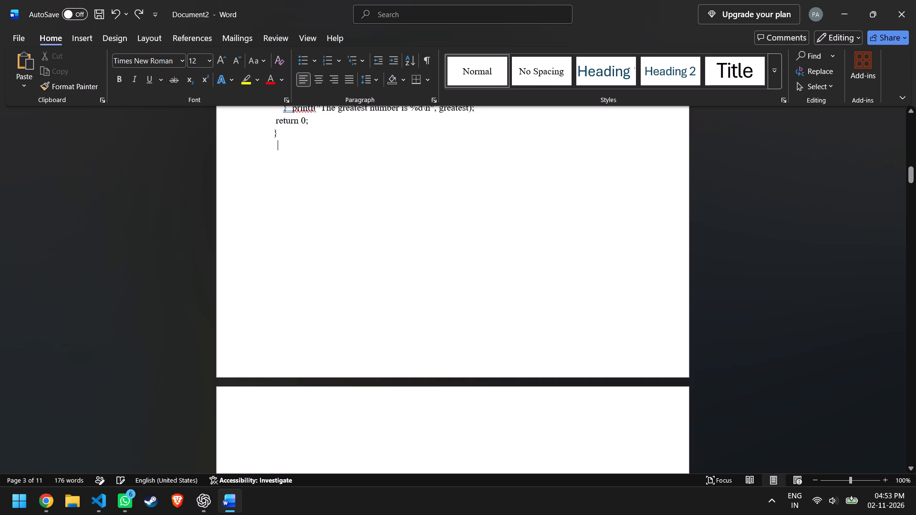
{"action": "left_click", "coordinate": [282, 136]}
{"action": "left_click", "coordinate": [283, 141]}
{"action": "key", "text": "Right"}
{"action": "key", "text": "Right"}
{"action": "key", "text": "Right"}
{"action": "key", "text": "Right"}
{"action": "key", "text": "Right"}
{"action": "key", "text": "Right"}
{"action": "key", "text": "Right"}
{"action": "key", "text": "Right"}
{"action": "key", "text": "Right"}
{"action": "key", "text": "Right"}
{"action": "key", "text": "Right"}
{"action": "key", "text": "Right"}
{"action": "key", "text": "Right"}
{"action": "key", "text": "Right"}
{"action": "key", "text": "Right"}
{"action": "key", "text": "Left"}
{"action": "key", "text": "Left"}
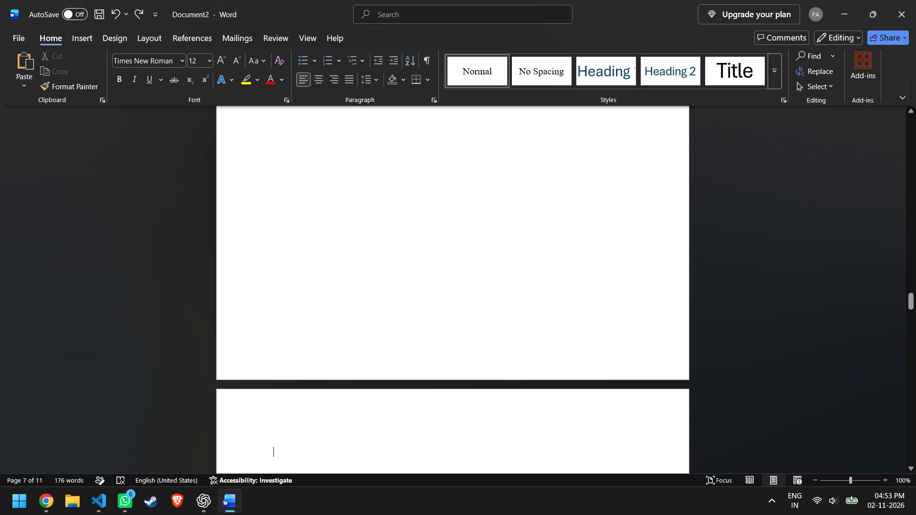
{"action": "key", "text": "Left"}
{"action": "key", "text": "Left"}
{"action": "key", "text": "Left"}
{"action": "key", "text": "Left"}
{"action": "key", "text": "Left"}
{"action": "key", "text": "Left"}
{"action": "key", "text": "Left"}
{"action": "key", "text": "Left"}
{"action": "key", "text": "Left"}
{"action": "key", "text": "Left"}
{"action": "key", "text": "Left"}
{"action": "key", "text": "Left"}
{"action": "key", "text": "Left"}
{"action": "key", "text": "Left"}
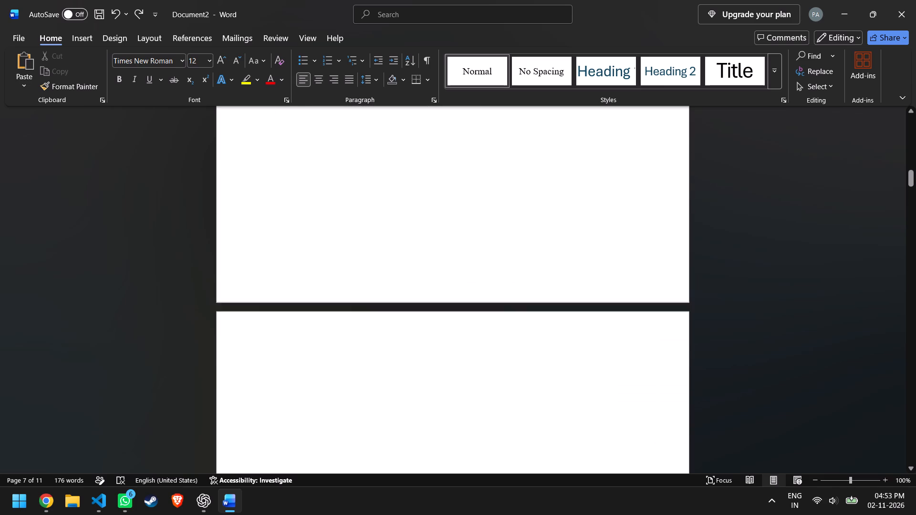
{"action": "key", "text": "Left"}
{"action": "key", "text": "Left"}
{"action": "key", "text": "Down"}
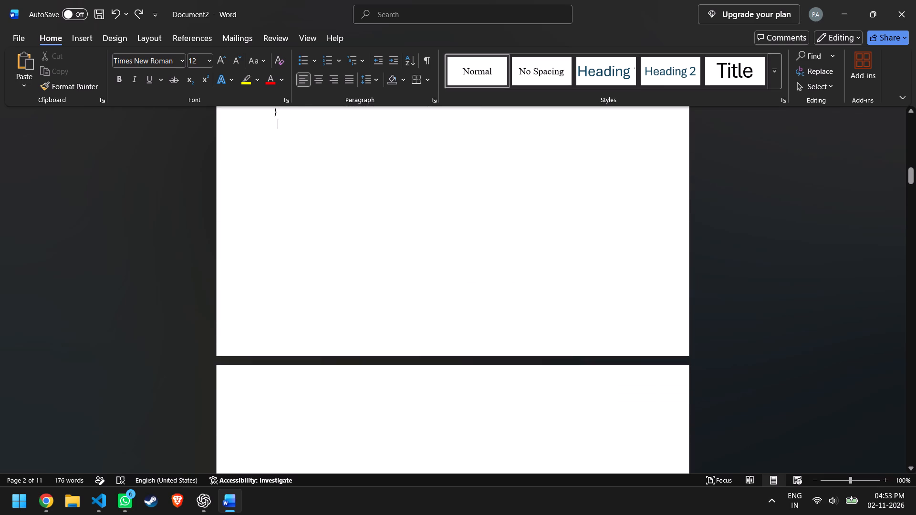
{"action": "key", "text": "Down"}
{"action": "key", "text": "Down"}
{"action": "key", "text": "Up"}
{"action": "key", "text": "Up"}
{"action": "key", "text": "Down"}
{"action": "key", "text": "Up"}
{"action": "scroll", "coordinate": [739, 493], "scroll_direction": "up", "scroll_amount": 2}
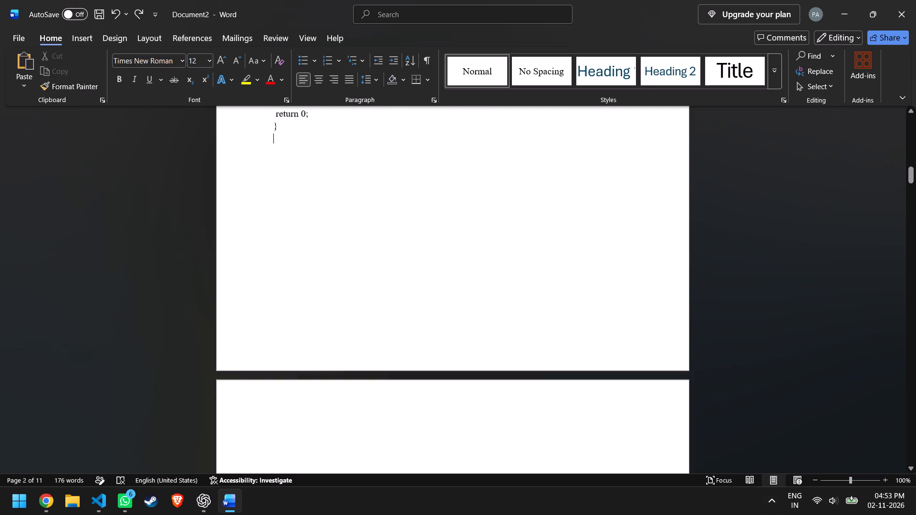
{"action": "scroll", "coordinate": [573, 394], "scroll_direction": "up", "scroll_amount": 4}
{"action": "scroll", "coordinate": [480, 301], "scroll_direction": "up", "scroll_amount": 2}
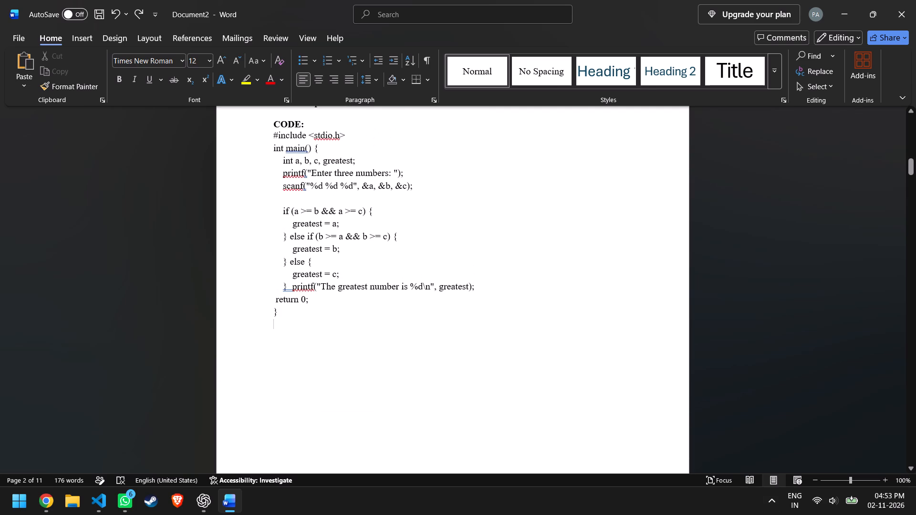
Insert empty lines directly below the final brace of the Experiment 1 code, leaving one blank line before the insertion point.
{"action": "left_click", "coordinate": [304, 285]}
{"action": "left_click", "coordinate": [302, 289]}
{"action": "left_click_drag", "start_coordinate": [300, 282], "coordinate": [314, 283]}
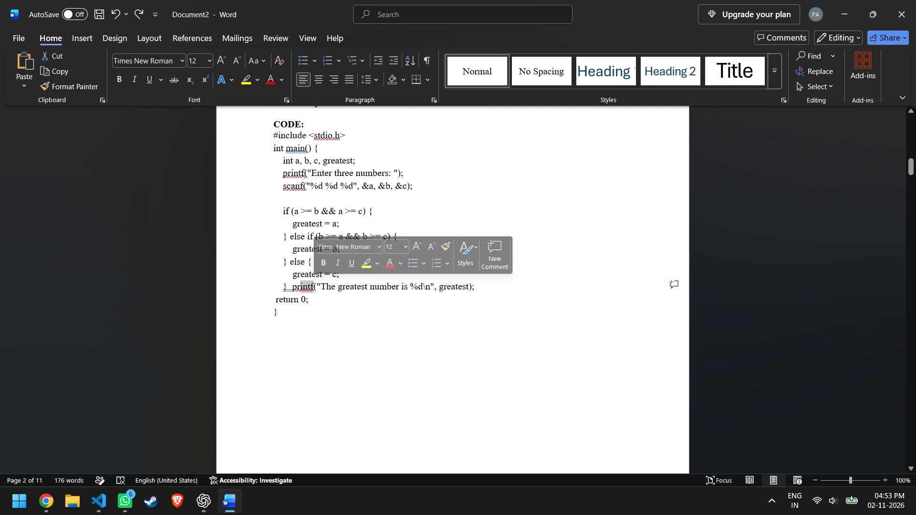
{"action": "left_click_drag", "start_coordinate": [293, 301], "coordinate": [291, 309]}
{"action": "left_click", "coordinate": [281, 314]}
{"action": "key", "text": "Return"}
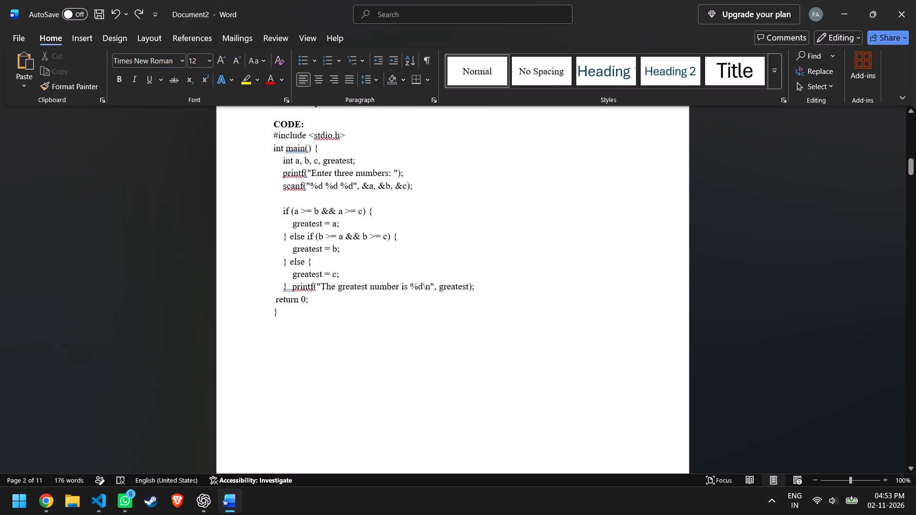
{"action": "key", "text": "Return"}
{"action": "key", "text": "Return"}
{"action": "key", "text": "Return"}
{"action": "key", "text": "Left"}
{"action": "key", "text": "Left"}
{"action": "key", "text": "Left"}
{"action": "key", "text": "Return"}
{"action": "type", "text": "OP"}
{"action": "key", "text": "BackSpace"}
{"action": "key", "text": "u"}
{"action": "type", "text": "TPUT"}
{"action": "left_click_drag", "start_coordinate": [271, 333], "coordinate": [311, 336]}
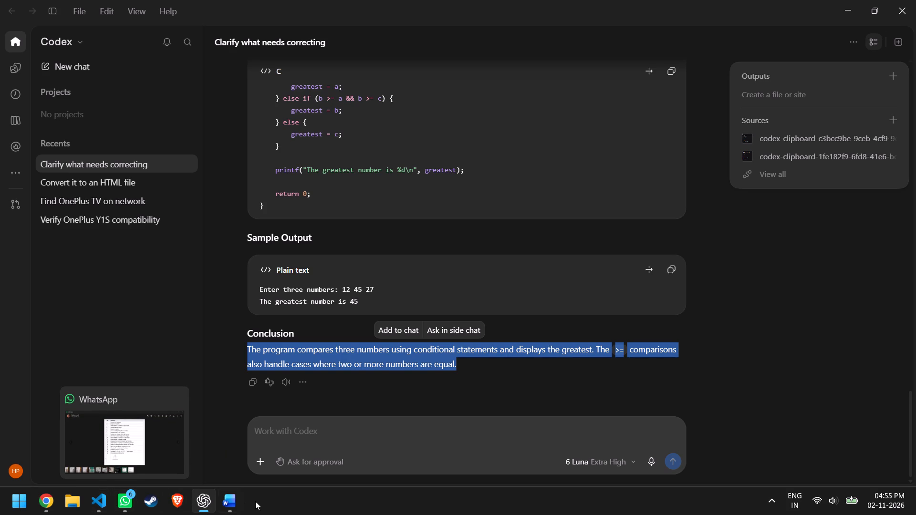
{"action": "left_click", "coordinate": [232, 501]}
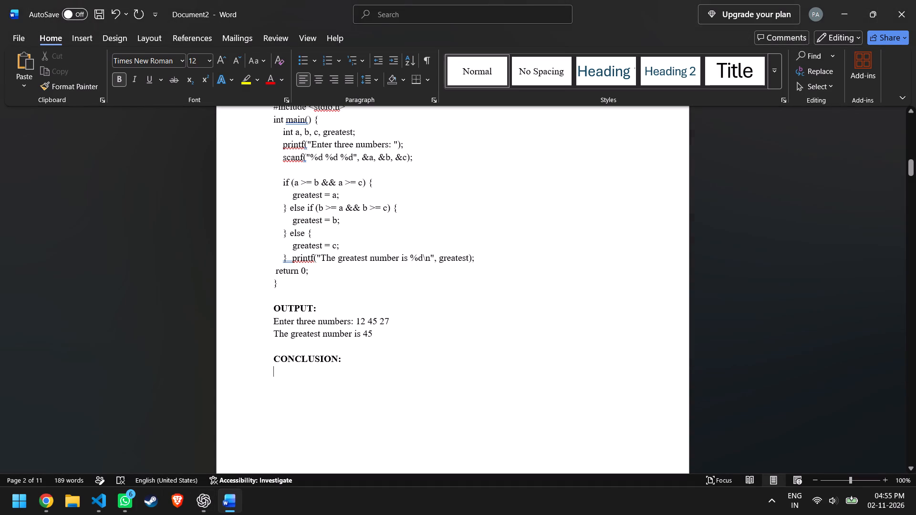
{"action": "key", "text": "ctrl+v"}
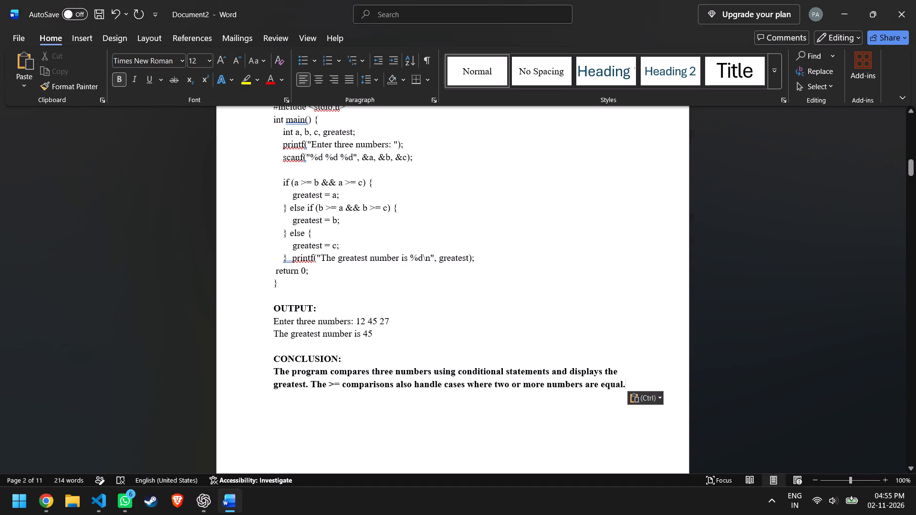
Remove the bold formatting from the pasted conclusion paragraph.
{"action": "left_click_drag", "start_coordinate": [271, 371], "coordinate": [637, 382]}
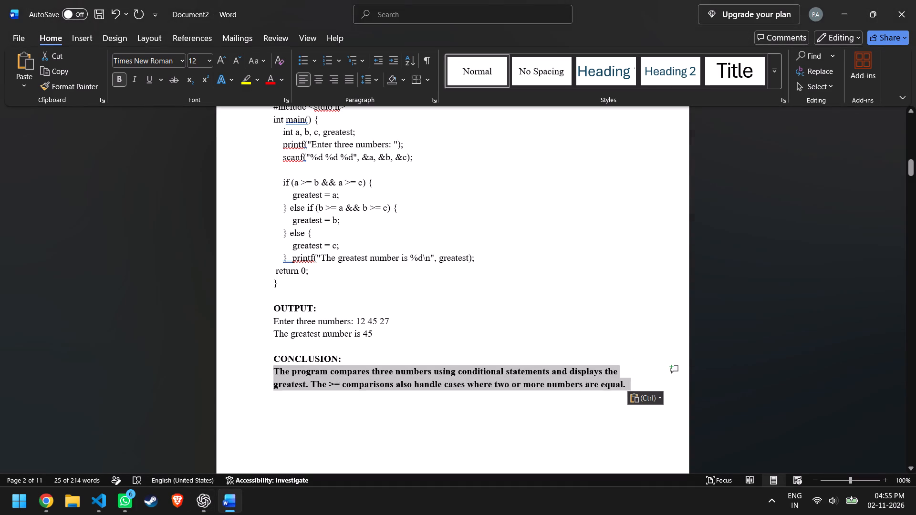
{"action": "left_click", "coordinate": [123, 81]}
{"action": "left_click", "coordinate": [188, 398]}
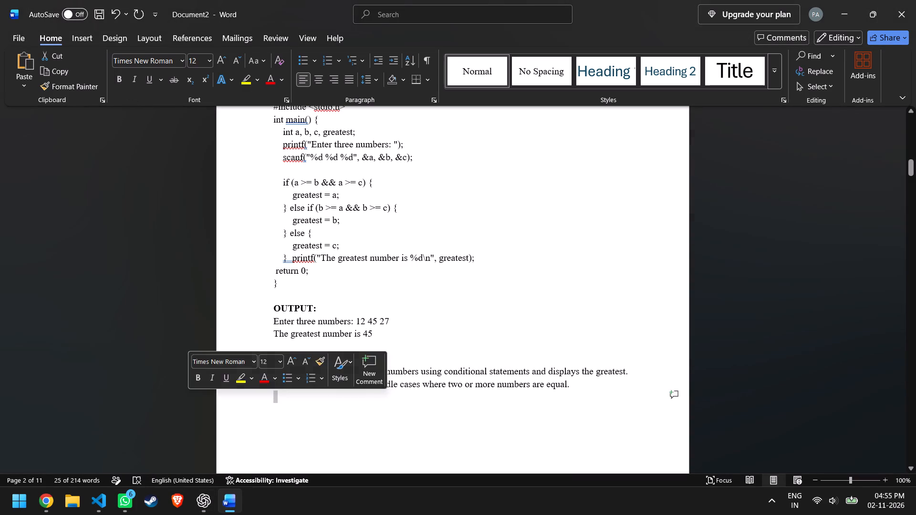
Review the Experiment 1 page from its title through the conclusion, including the empty space below the conclusion text.
{"action": "scroll", "coordinate": [622, 268], "scroll_direction": "down", "scroll_amount": 1}
{"action": "scroll", "coordinate": [545, 277], "scroll_direction": "down", "scroll_amount": 1}
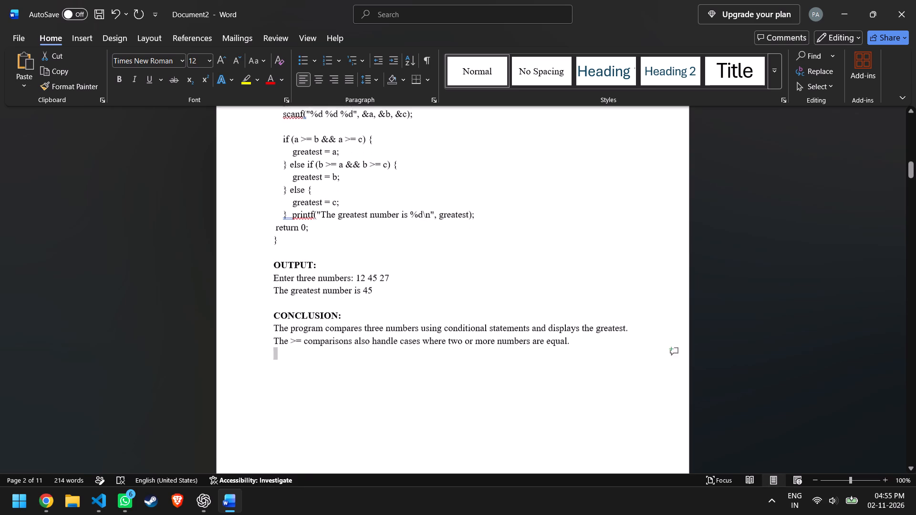
{"action": "scroll", "coordinate": [544, 278], "scroll_direction": "down", "scroll_amount": 1}
{"action": "scroll", "coordinate": [536, 326], "scroll_direction": "up", "scroll_amount": 9}
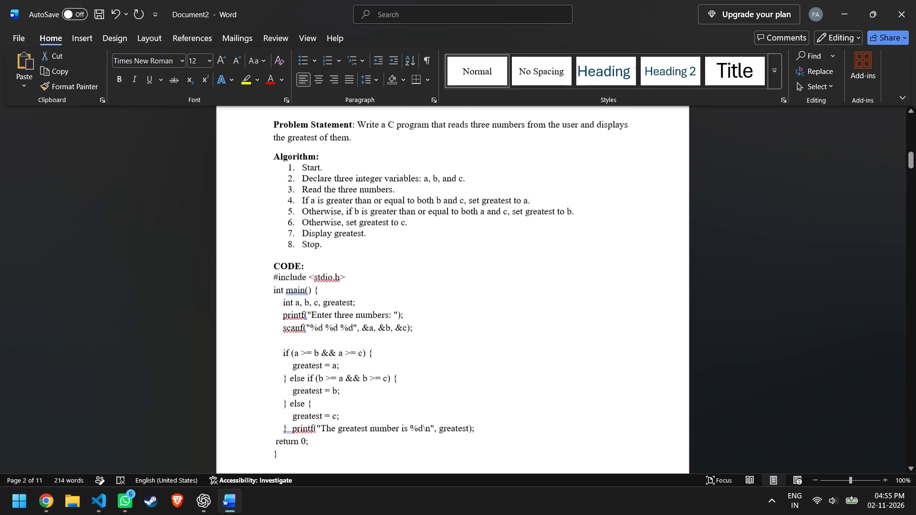
{"action": "scroll", "coordinate": [535, 319], "scroll_direction": "up", "scroll_amount": 2}
{"action": "scroll", "coordinate": [535, 319], "scroll_direction": "down", "scroll_amount": 12}
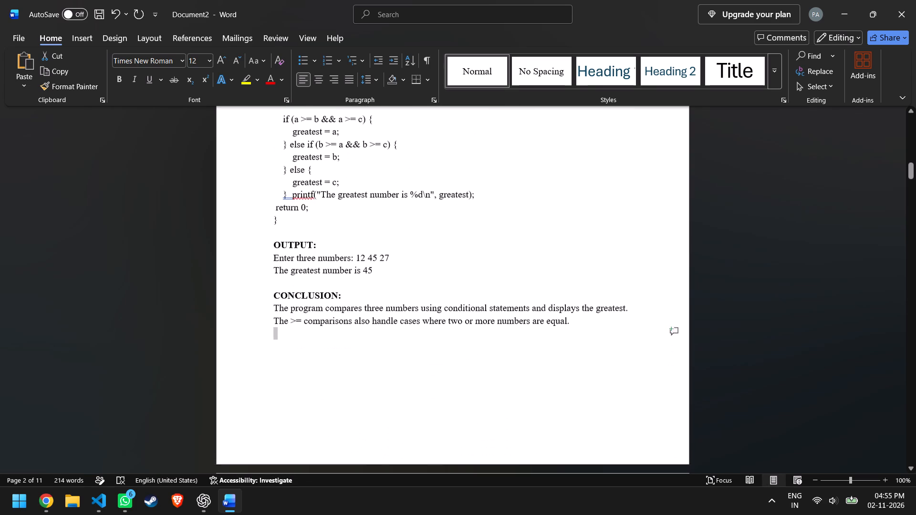
{"action": "scroll", "coordinate": [535, 319], "scroll_direction": "down", "scroll_amount": 4}
{"action": "scroll", "coordinate": [535, 319], "scroll_direction": "up", "scroll_amount": 1}
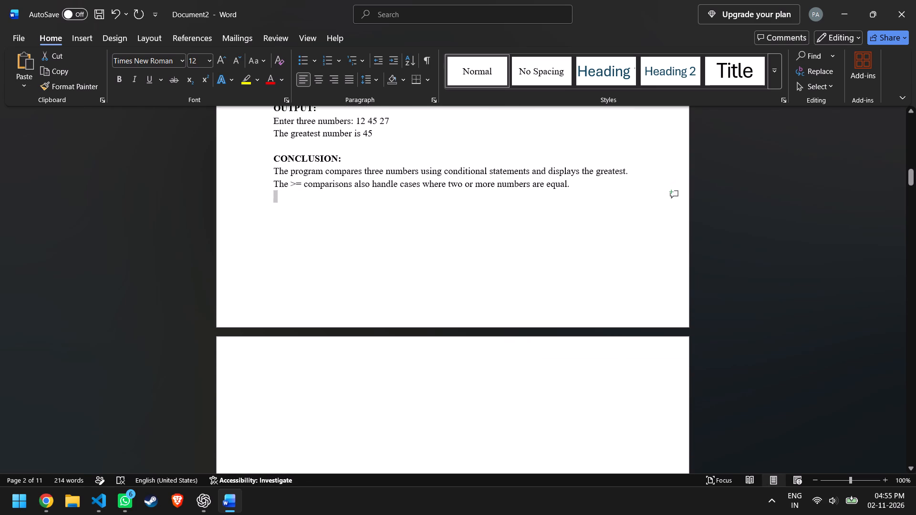
{"action": "left_click", "coordinate": [347, 212]}
{"action": "left_click", "coordinate": [583, 188]}
{"action": "left_click", "coordinate": [348, 200]}
{"action": "left_click", "coordinate": [279, 218]}
{"action": "left_click", "coordinate": [279, 232]}
{"action": "scroll", "coordinate": [424, 261], "scroll_direction": "up", "scroll_amount": 2}
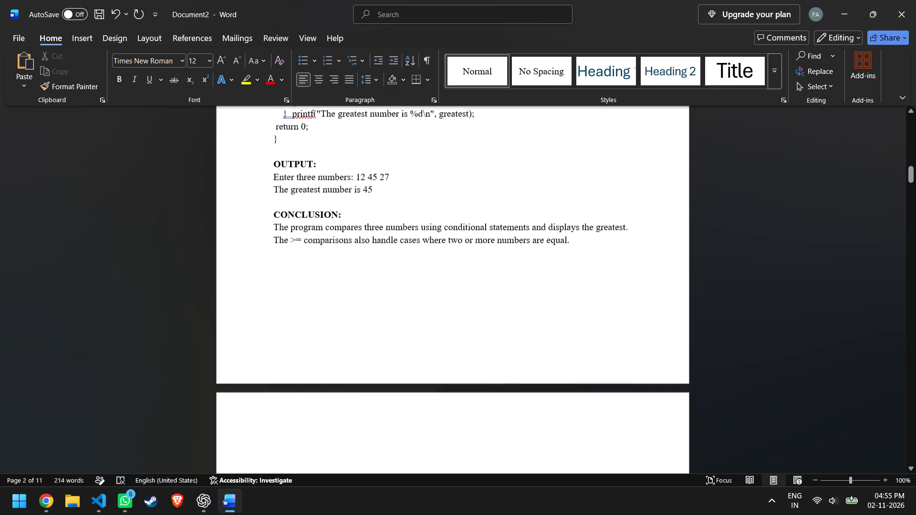
{"action": "scroll", "coordinate": [427, 299], "scroll_direction": "up", "scroll_amount": 2}
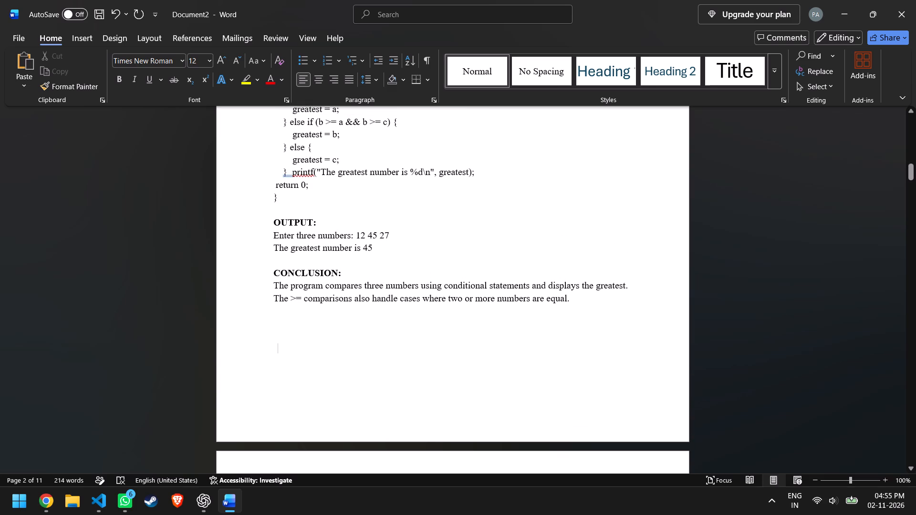
{"action": "scroll", "coordinate": [415, 301], "scroll_direction": "up", "scroll_amount": 3}
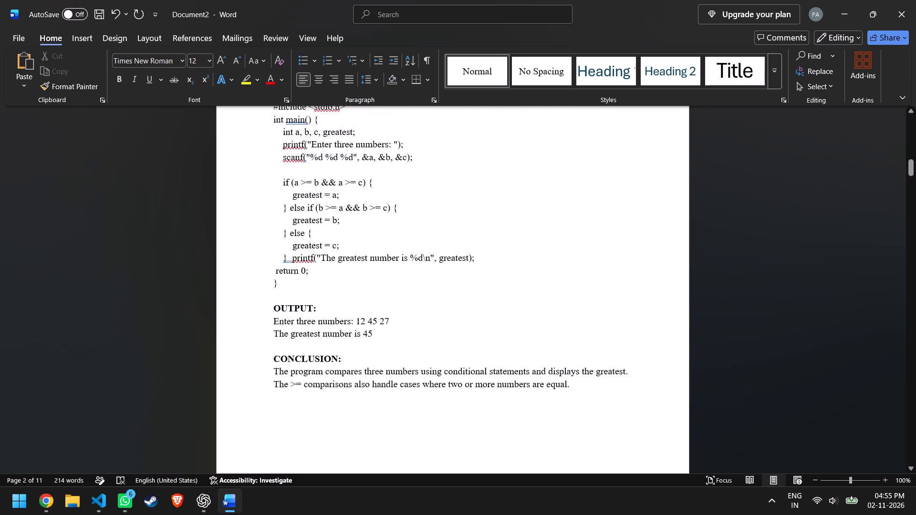
{"action": "scroll", "coordinate": [414, 304], "scroll_direction": "up", "scroll_amount": 2}
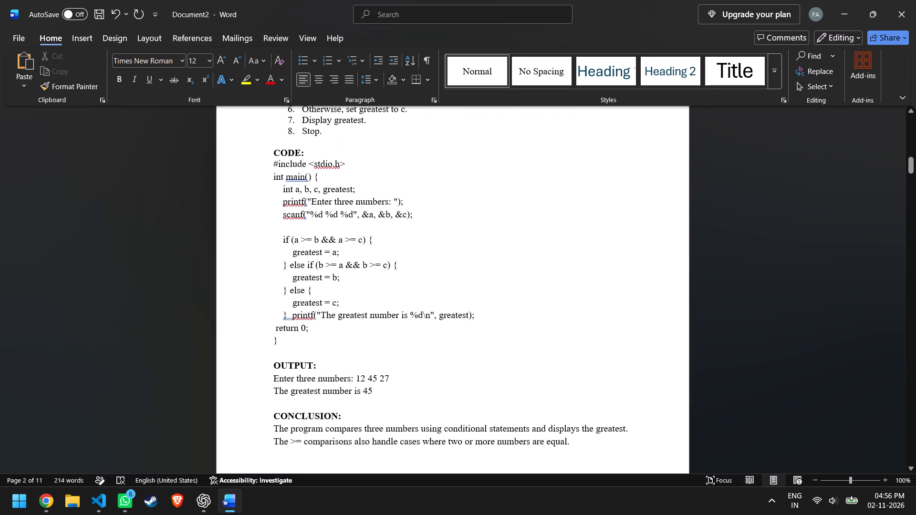
{"action": "scroll", "coordinate": [411, 309], "scroll_direction": "up", "scroll_amount": 1}
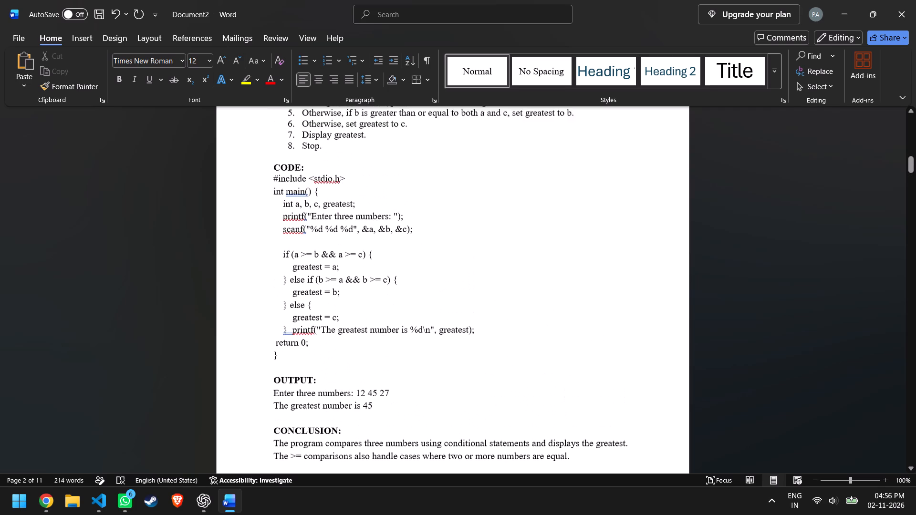
{"action": "scroll", "coordinate": [411, 309], "scroll_direction": "up", "scroll_amount": 2}
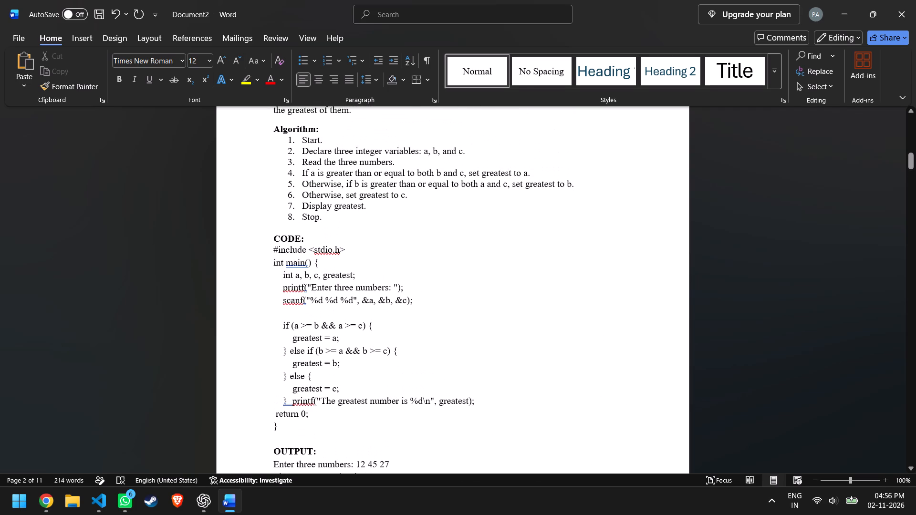
{"action": "scroll", "coordinate": [411, 309], "scroll_direction": "up", "scroll_amount": 1}
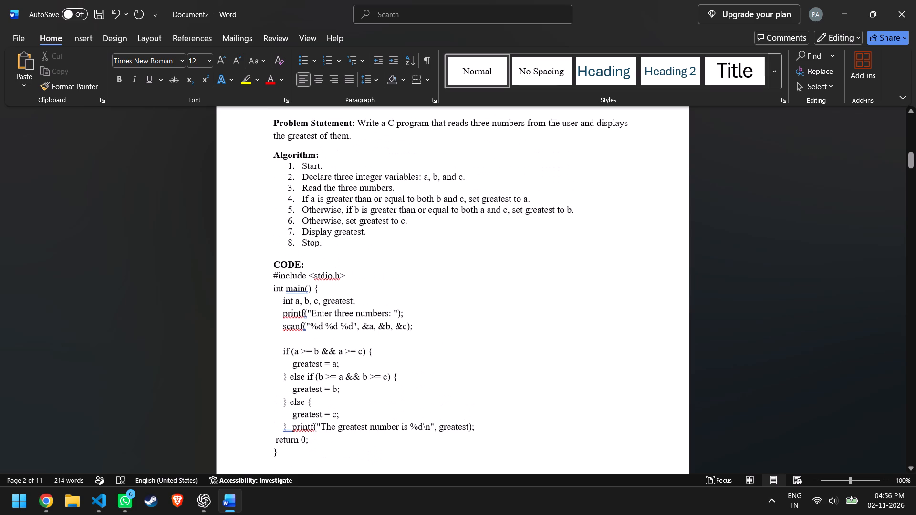
{"action": "scroll", "coordinate": [411, 309], "scroll_direction": "up", "scroll_amount": 2}
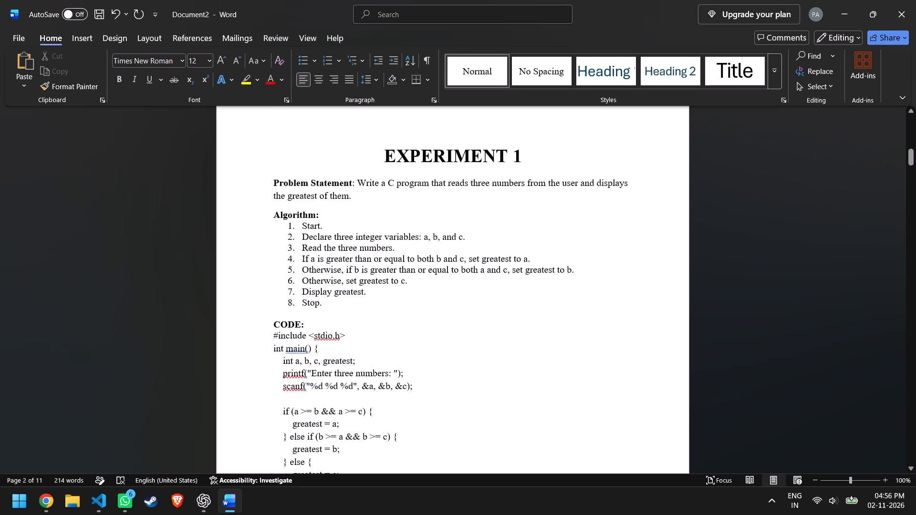
Review the document from the cover page's submission details down to the Experiment 1 conclusion and the blank page after it.
{"action": "scroll", "coordinate": [411, 309], "scroll_direction": "up", "scroll_amount": 3}
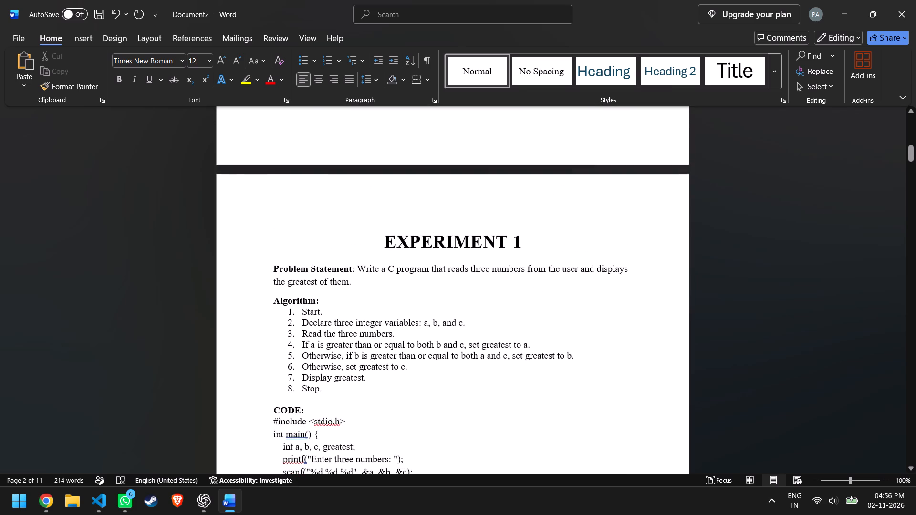
{"action": "scroll", "coordinate": [411, 309], "scroll_direction": "up", "scroll_amount": 7}
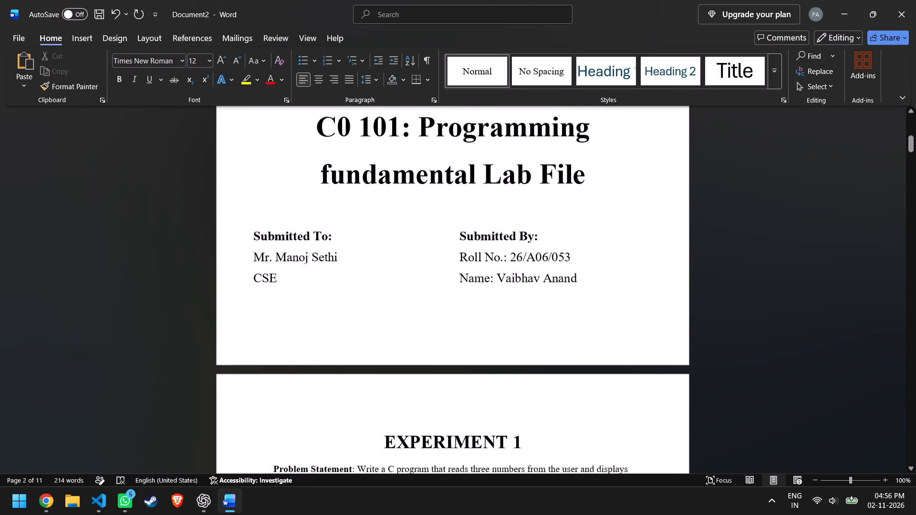
{"action": "scroll", "coordinate": [410, 310], "scroll_direction": "down", "scroll_amount": 20}
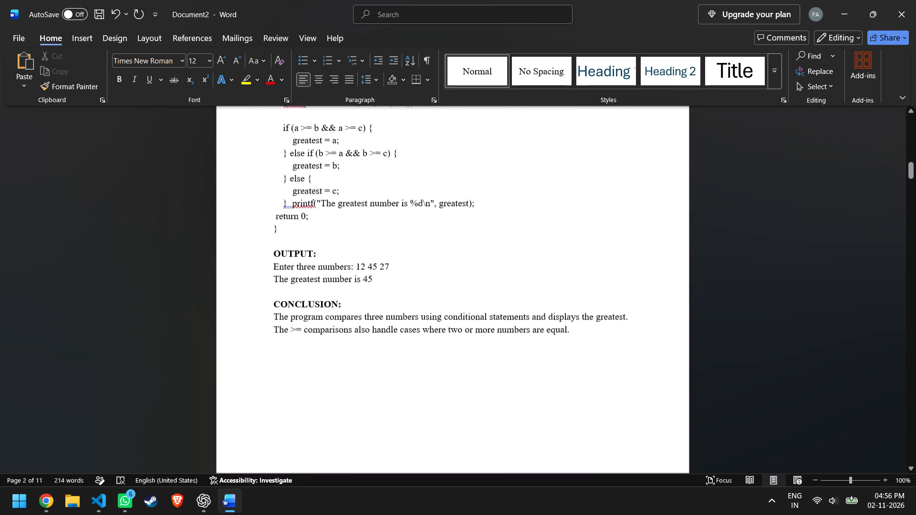
{"action": "scroll", "coordinate": [408, 314], "scroll_direction": "down", "scroll_amount": 9}
{"action": "scroll", "coordinate": [408, 316], "scroll_direction": "up", "scroll_amount": 4}
{"action": "scroll", "coordinate": [408, 316], "scroll_direction": "down", "scroll_amount": 1}
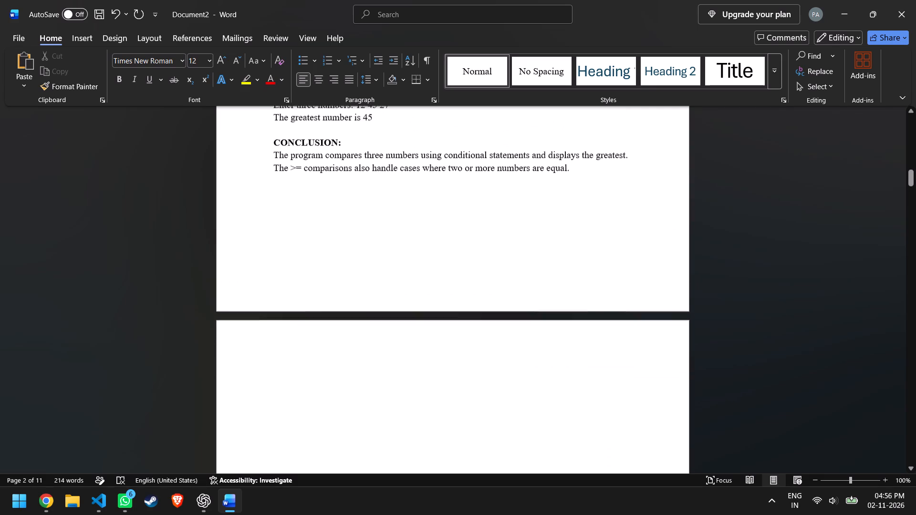
Delete all the empty pages that follow the Experiment 1 conclusion.
{"action": "scroll", "coordinate": [408, 316], "scroll_direction": "down", "scroll_amount": 1}
{"action": "left_click", "coordinate": [340, 326]}
{"action": "scroll", "coordinate": [338, 326], "scroll_direction": "down", "scroll_amount": 1}
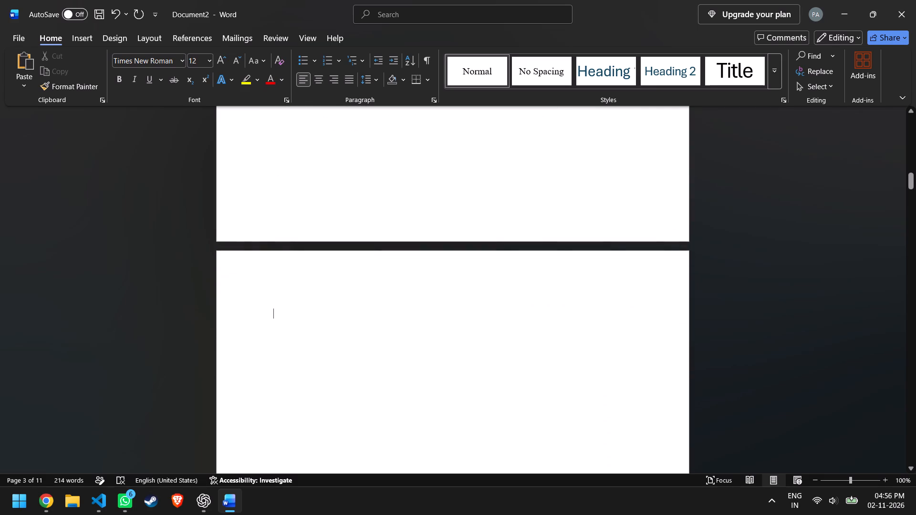
{"action": "key", "text": "BackSpace"}
{"action": "key", "text": "Down"}
{"action": "key", "text": "Delete"}
{"action": "key", "text": "Delete"}
{"action": "key", "text": "Delete"}
{"action": "key", "text": "Delete"}
{"action": "key", "text": "Delete"}
{"action": "key", "text": "Delete"}
{"action": "key", "text": "Delete"}
{"action": "key", "text": "Delete"}
{"action": "key", "text": "Delete"}
{"action": "key", "text": "Delete"}
{"action": "key", "text": "Delete"}
{"action": "key", "text": "Delete"}
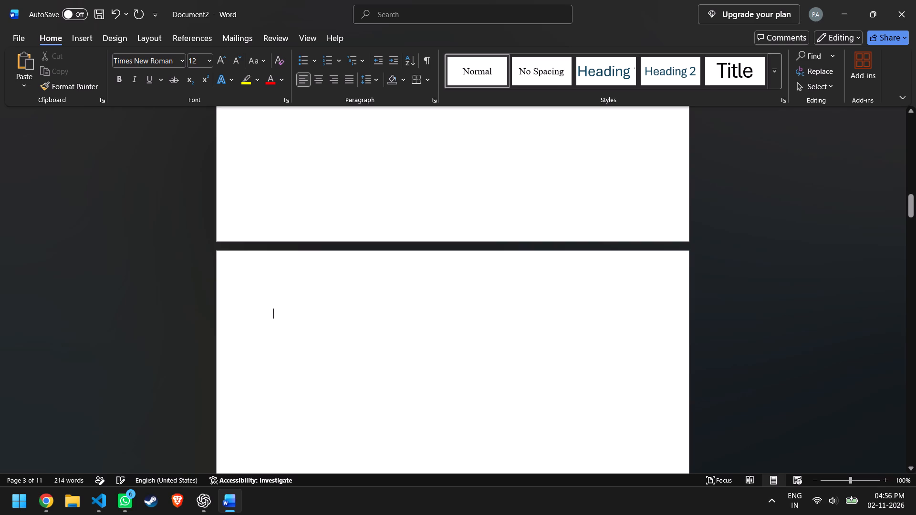
{"action": "key", "text": "Delete"}
{"action": "key", "text": "Delete"}
{"action": "key", "text": "Delete"}
{"action": "key", "text": "Delete"}
{"action": "key", "text": "Delete"}
{"action": "key", "text": "Delete"}
{"action": "key", "text": "Delete"}
{"action": "key", "text": "Delete"}
{"action": "key", "text": "Delete"}
{"action": "key", "text": "Delete"}
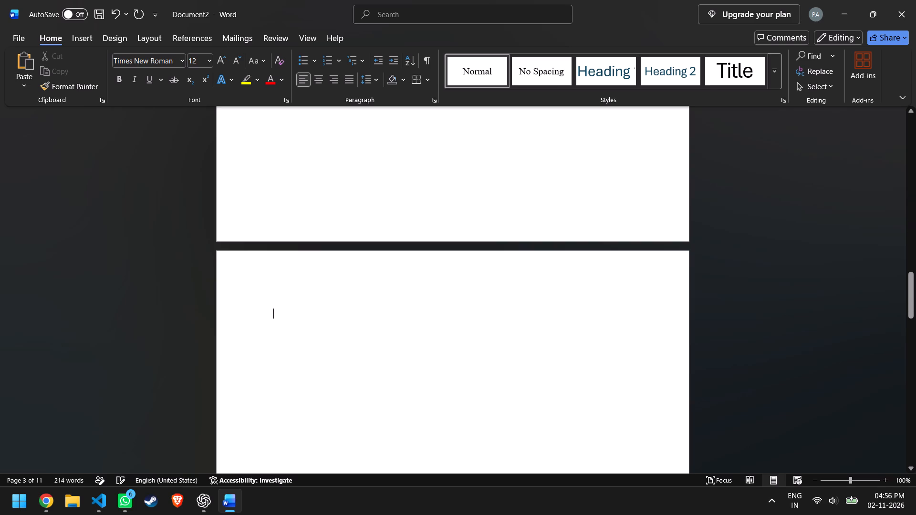
{"action": "key", "text": "Delete"}
{"action": "key", "text": "Delete"}
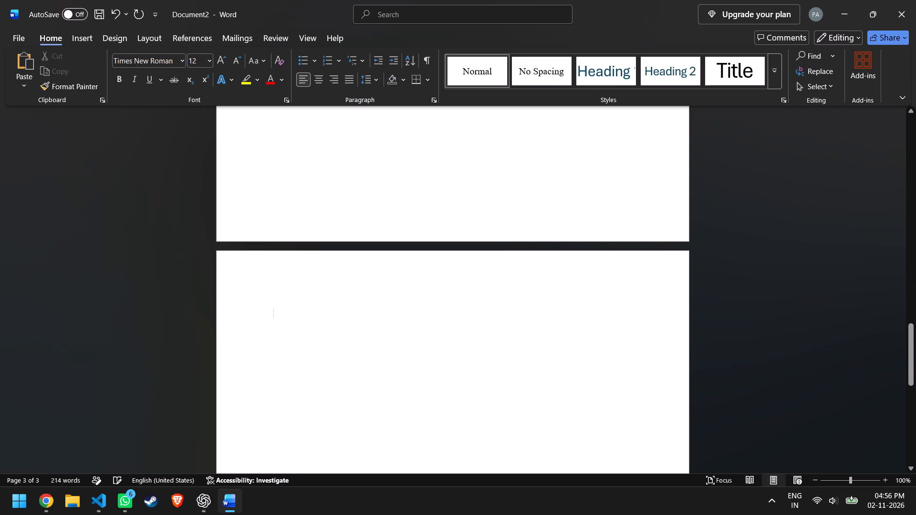
{"action": "scroll", "coordinate": [338, 322], "scroll_direction": "down", "scroll_amount": 5}
{"action": "scroll", "coordinate": [341, 334], "scroll_direction": "up", "scroll_amount": 4}
{"action": "key", "text": "Delete"}
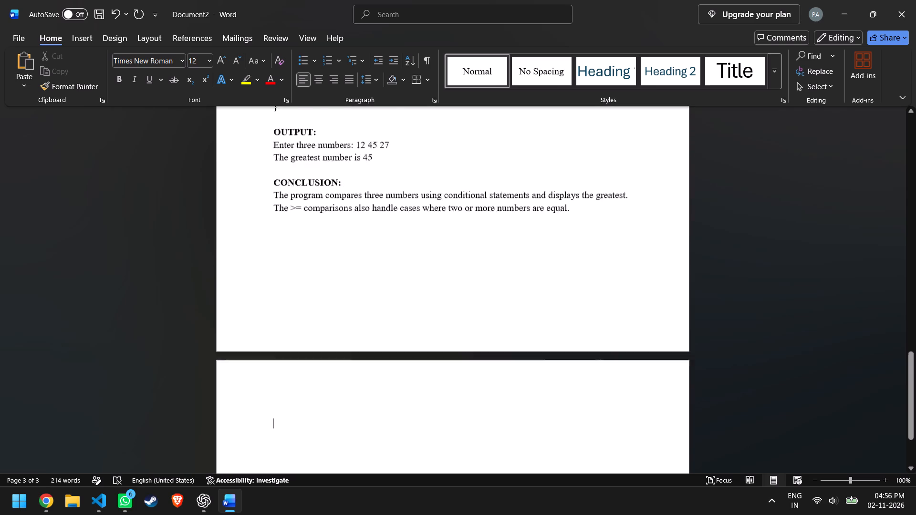
Review the layout of the whole document, from the Experiment 1 page and its conclusion back to the cover page.
{"action": "scroll", "coordinate": [220, 282], "scroll_direction": "down", "scroll_amount": 7}
{"action": "scroll", "coordinate": [291, 341], "scroll_direction": "up", "scroll_amount": 12}
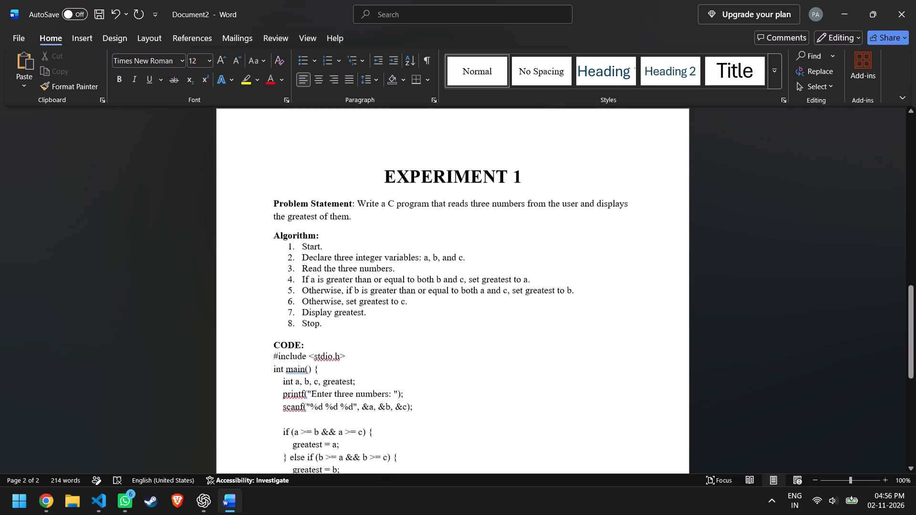
{"action": "scroll", "coordinate": [295, 340], "scroll_direction": "up", "scroll_amount": 14}
{"action": "scroll", "coordinate": [295, 340], "scroll_direction": "down", "scroll_amount": 20}
{"action": "scroll", "coordinate": [295, 340], "scroll_direction": "down", "scroll_amount": 1}
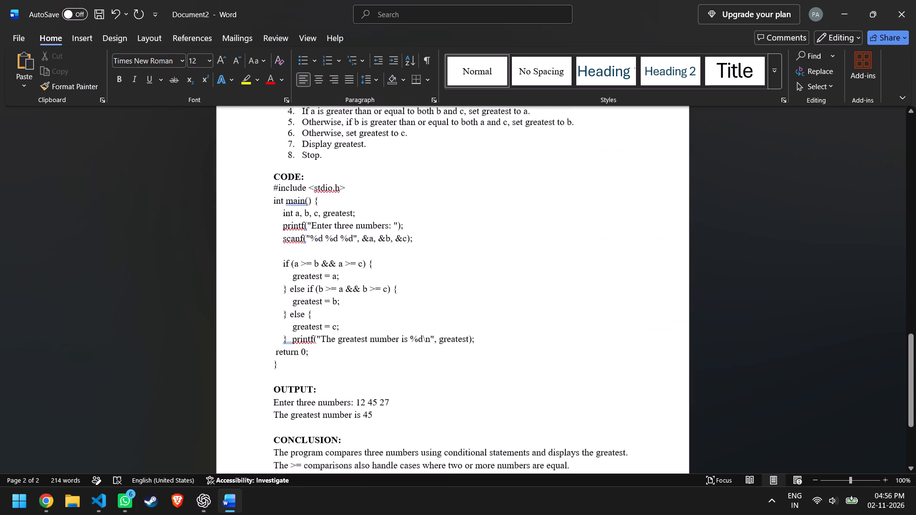
{"action": "scroll", "coordinate": [295, 342], "scroll_direction": "down", "scroll_amount": 7}
{"action": "scroll", "coordinate": [295, 342], "scroll_direction": "up", "scroll_amount": 3}
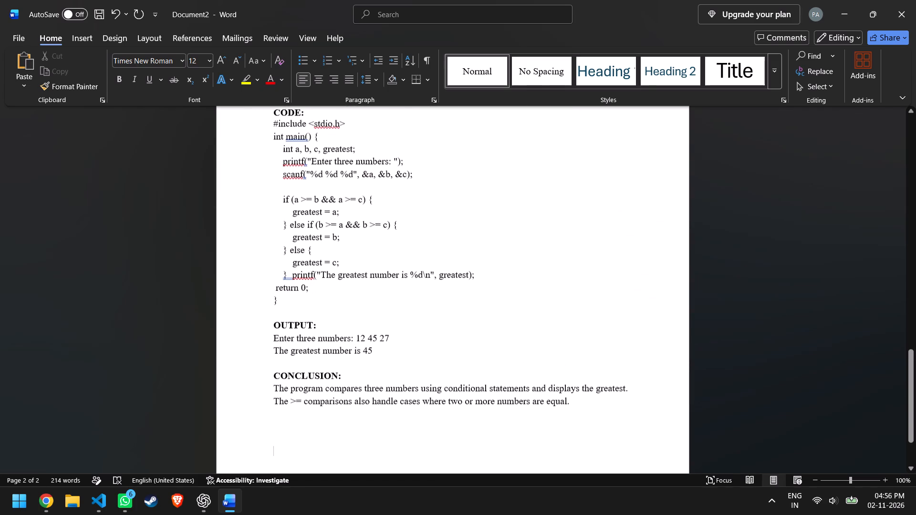
{"action": "scroll", "coordinate": [295, 342], "scroll_direction": "up", "scroll_amount": 9}
{"action": "scroll", "coordinate": [401, 312], "scroll_direction": "down", "scroll_amount": 1}
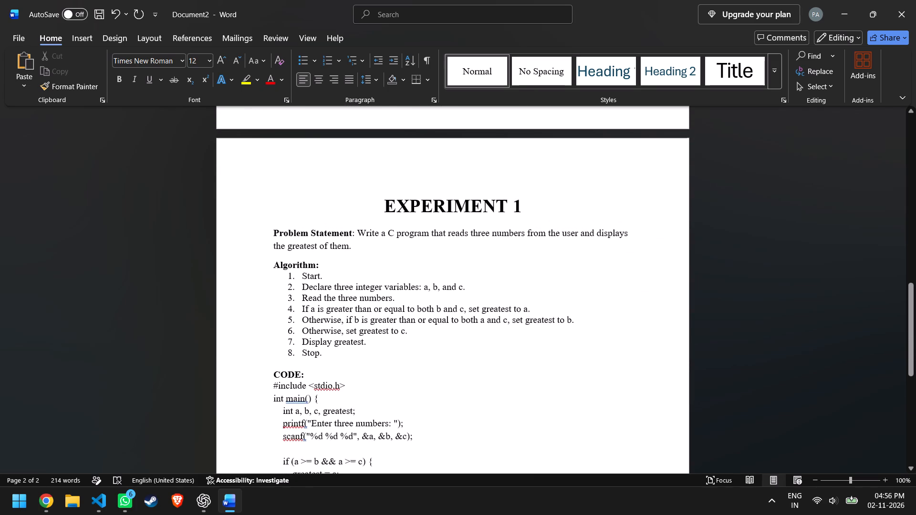
{"action": "scroll", "coordinate": [401, 312], "scroll_direction": "down", "scroll_amount": 2}
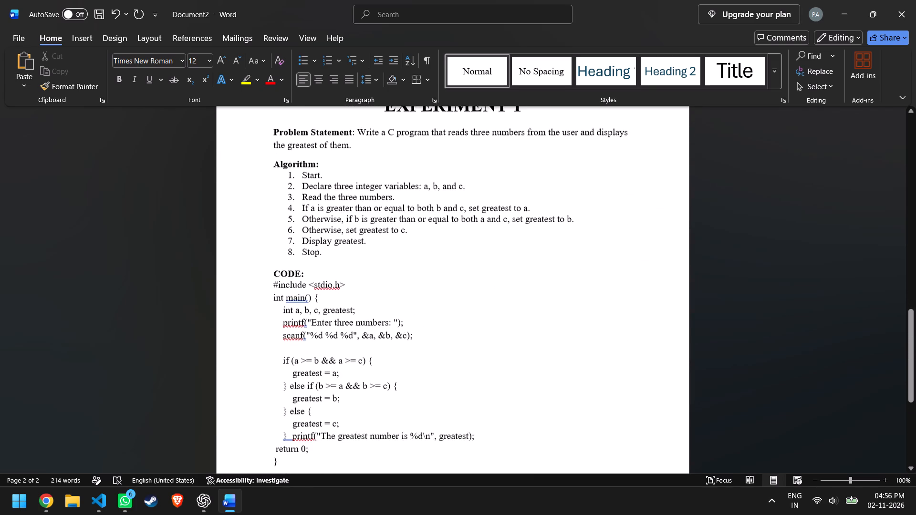
{"action": "scroll", "coordinate": [401, 275], "scroll_direction": "down", "scroll_amount": 8}
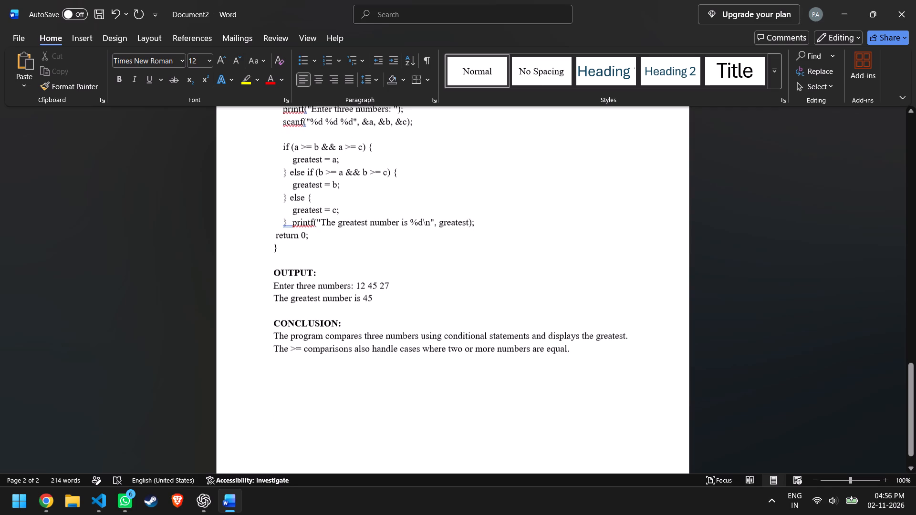
{"action": "scroll", "coordinate": [401, 275], "scroll_direction": "down", "scroll_amount": 2}
{"action": "scroll", "coordinate": [401, 275], "scroll_direction": "up", "scroll_amount": 12}
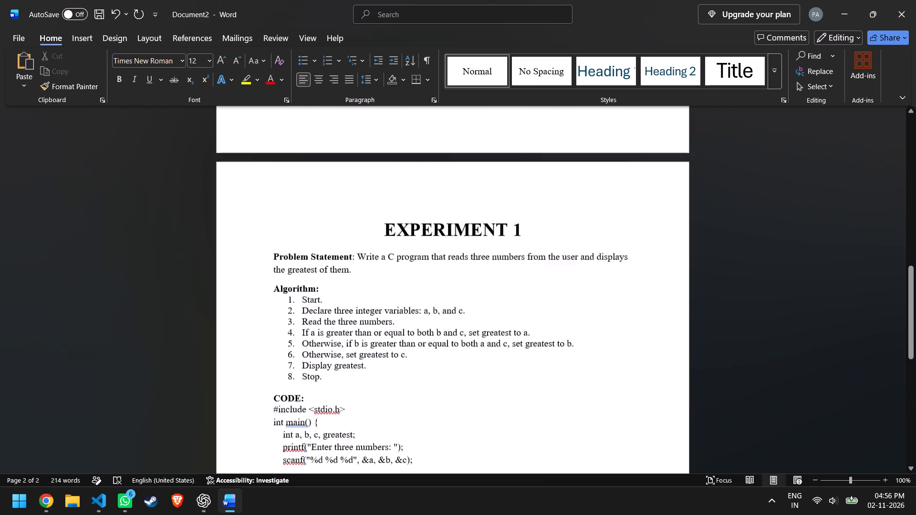
{"action": "scroll", "coordinate": [401, 275], "scroll_direction": "up", "scroll_amount": 20}
{"action": "scroll", "coordinate": [401, 275], "scroll_direction": "up", "scroll_amount": 11}
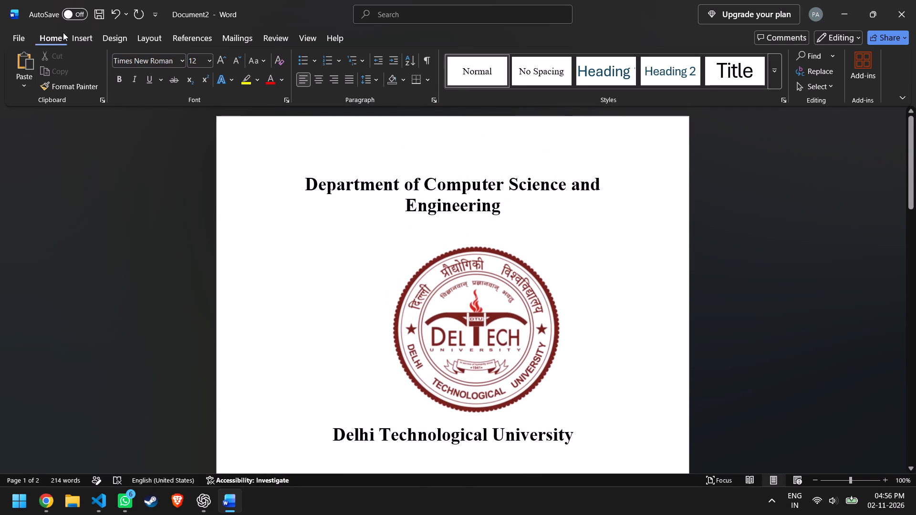
Turn on AutoSave by uploading the document to OneDrive - Personal under the name Document2.
{"action": "left_click", "coordinate": [72, 13]}
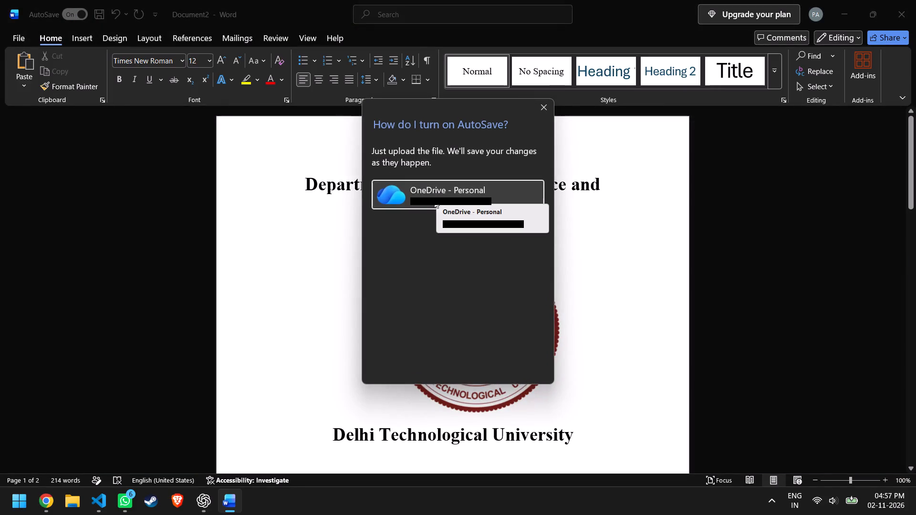
{"action": "left_click", "coordinate": [426, 201]}
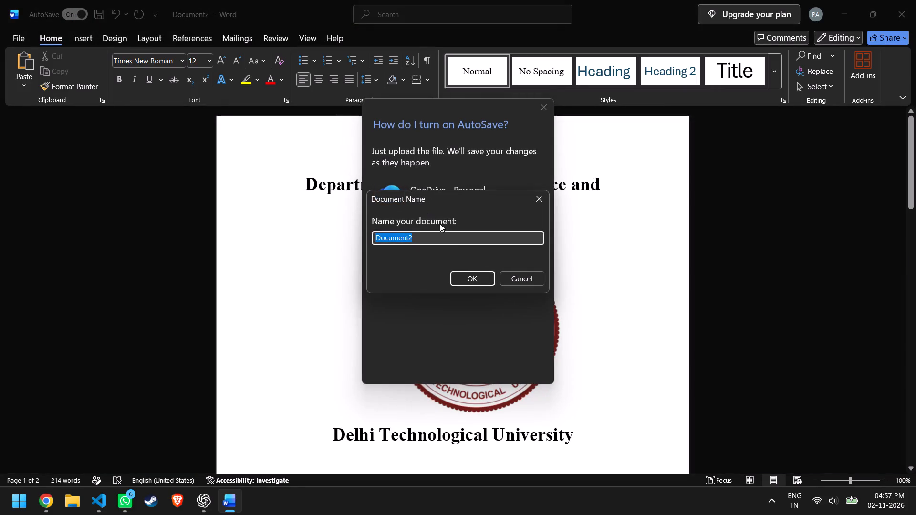
{"action": "left_click", "coordinate": [462, 275]}
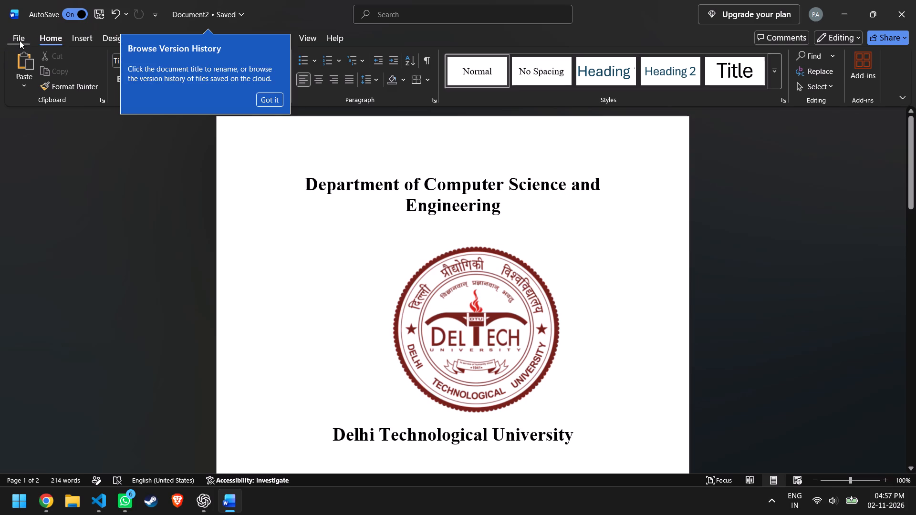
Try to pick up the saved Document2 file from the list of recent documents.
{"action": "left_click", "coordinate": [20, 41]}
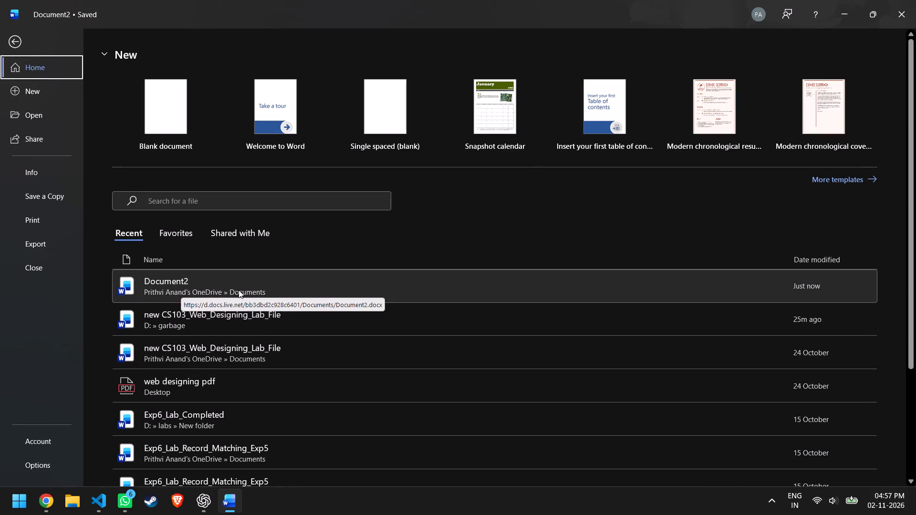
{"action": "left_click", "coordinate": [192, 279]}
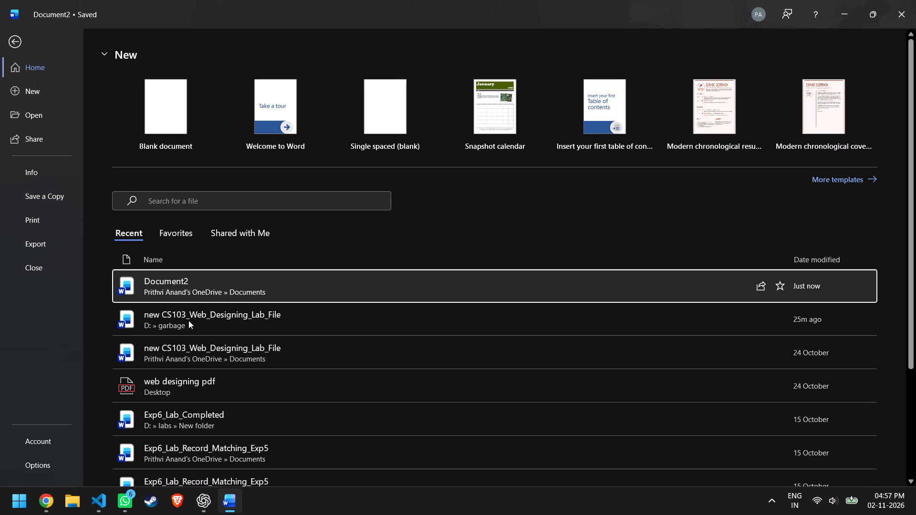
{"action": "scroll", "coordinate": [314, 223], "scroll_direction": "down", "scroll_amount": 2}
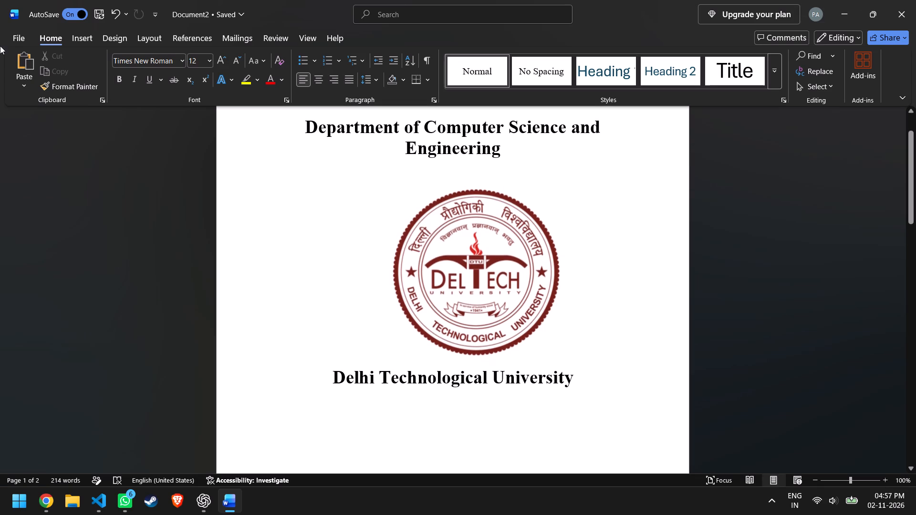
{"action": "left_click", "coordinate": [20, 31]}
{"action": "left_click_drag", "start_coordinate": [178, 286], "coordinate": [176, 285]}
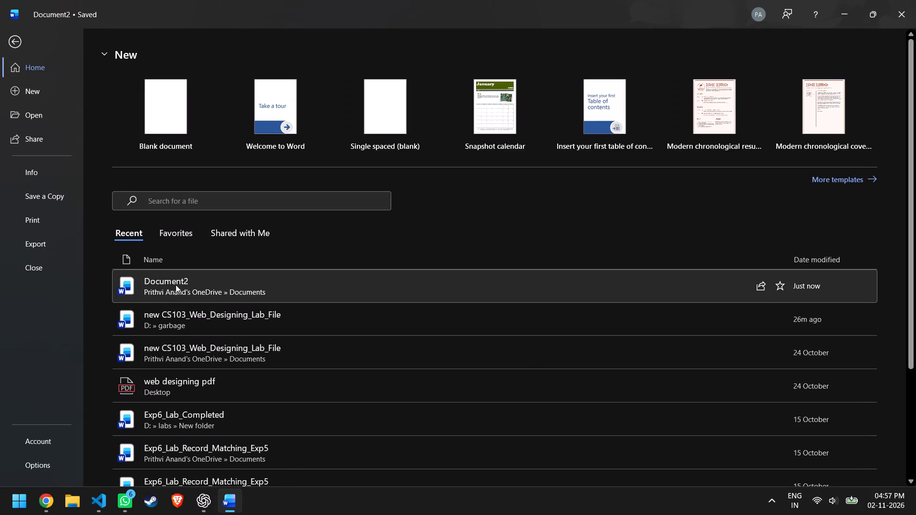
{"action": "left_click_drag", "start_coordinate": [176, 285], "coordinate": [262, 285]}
Turn off AutoSave for Document2.
{"action": "left_click", "coordinate": [10, 12]}
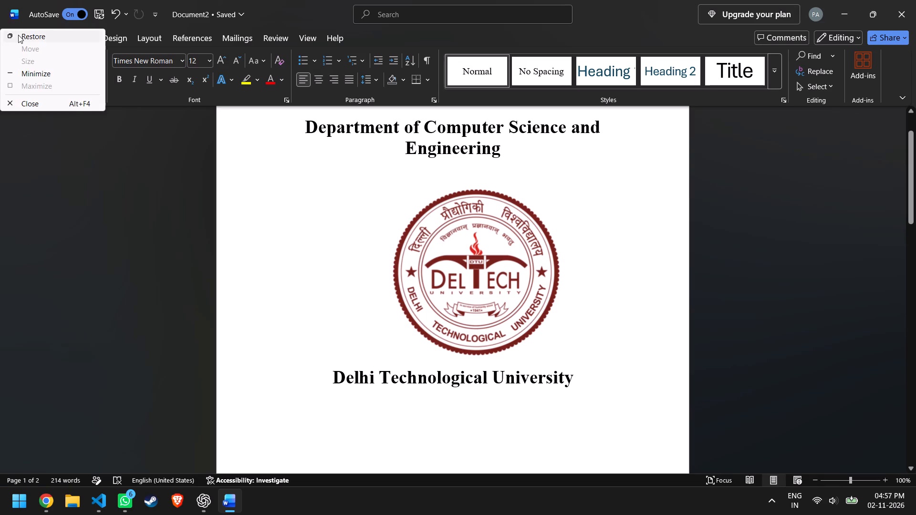
{"action": "left_click", "coordinate": [45, 16]}
Check the sharing options and the available file actions for Document2 in the recent documents list.
{"action": "left_click", "coordinate": [24, 33]}
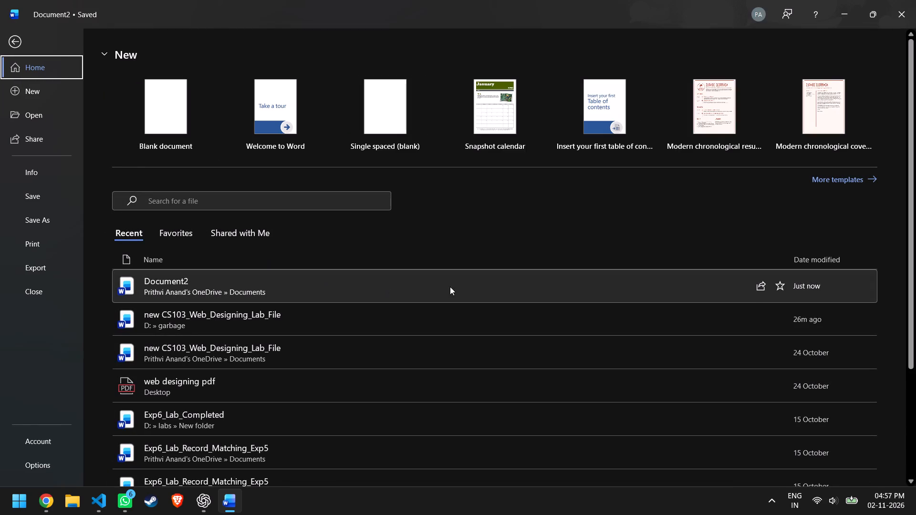
{"action": "left_click", "coordinate": [762, 284]}
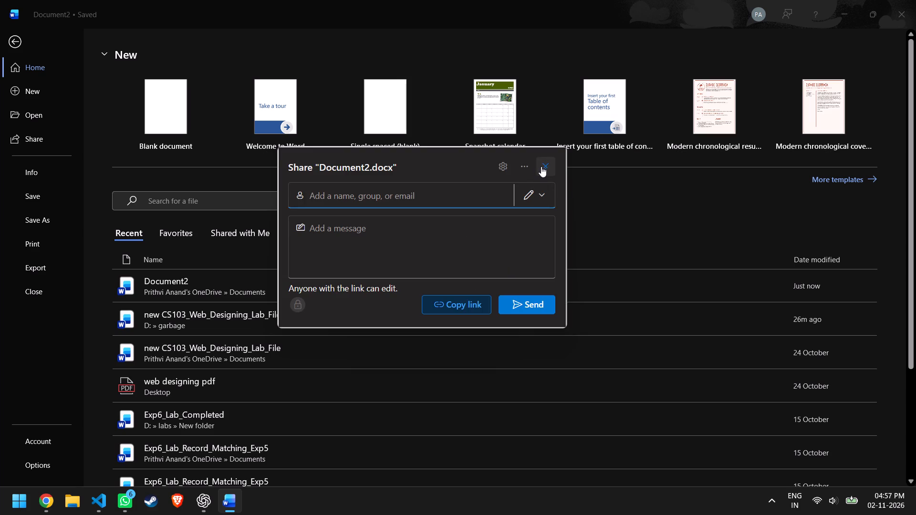
{"action": "left_click", "coordinate": [544, 166]}
{"action": "right_click", "coordinate": [130, 282]}
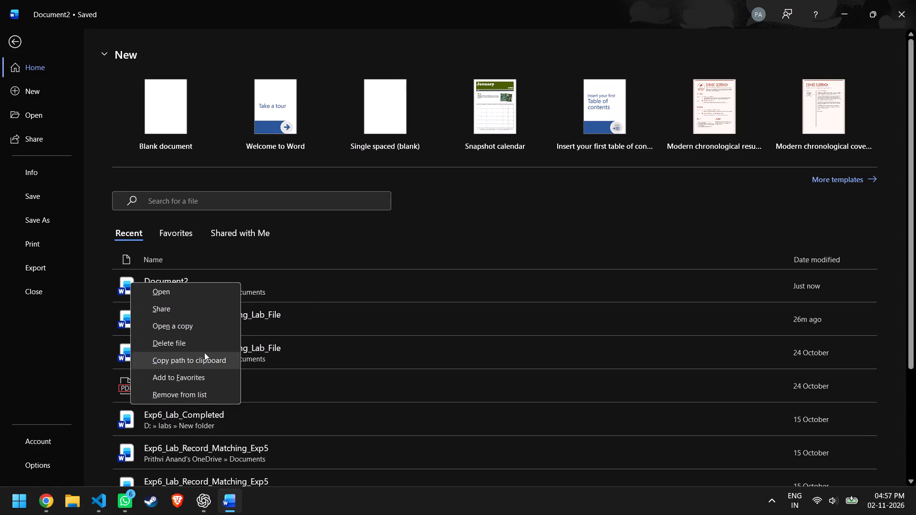
{"action": "left_click", "coordinate": [306, 294]}
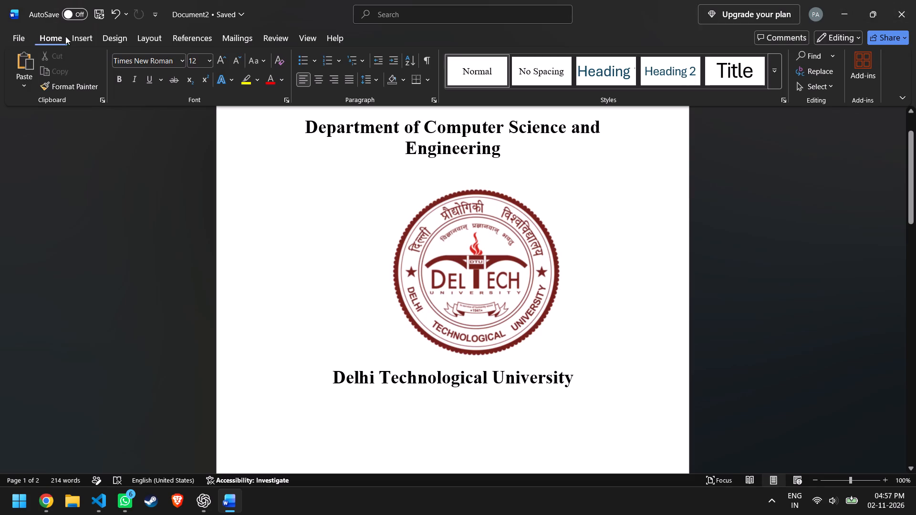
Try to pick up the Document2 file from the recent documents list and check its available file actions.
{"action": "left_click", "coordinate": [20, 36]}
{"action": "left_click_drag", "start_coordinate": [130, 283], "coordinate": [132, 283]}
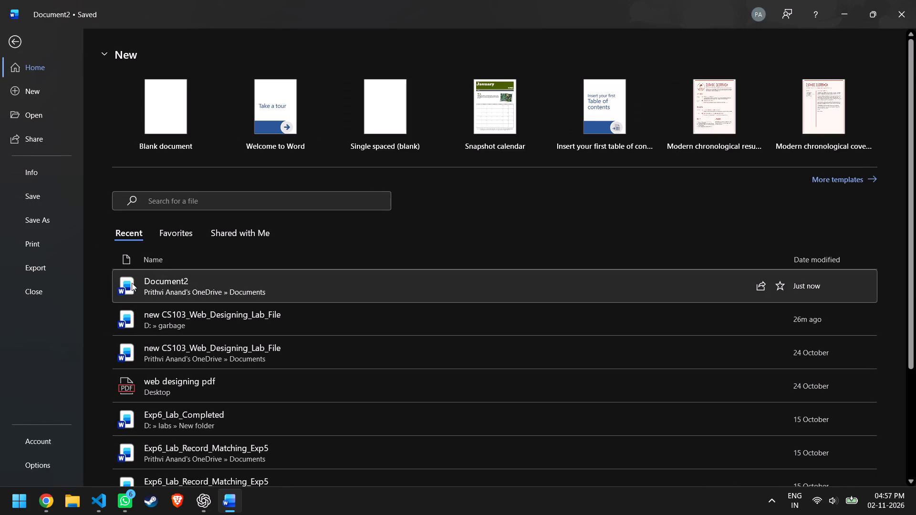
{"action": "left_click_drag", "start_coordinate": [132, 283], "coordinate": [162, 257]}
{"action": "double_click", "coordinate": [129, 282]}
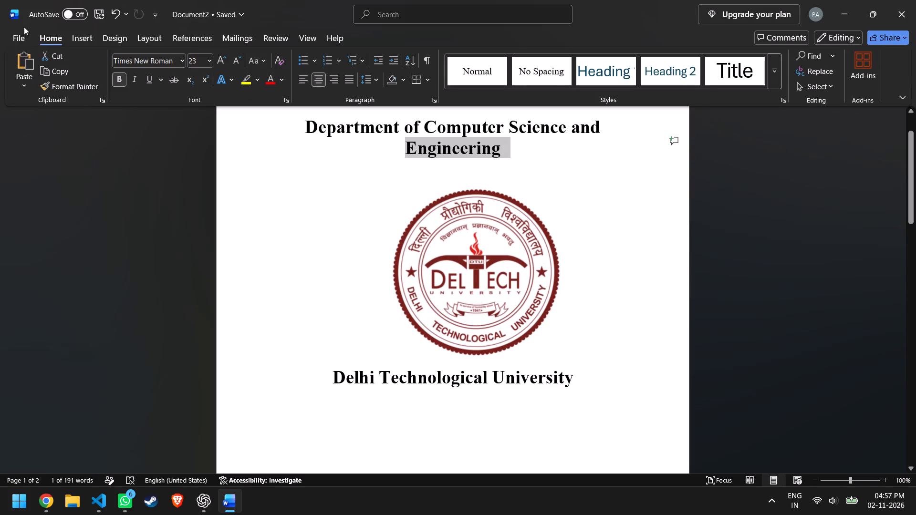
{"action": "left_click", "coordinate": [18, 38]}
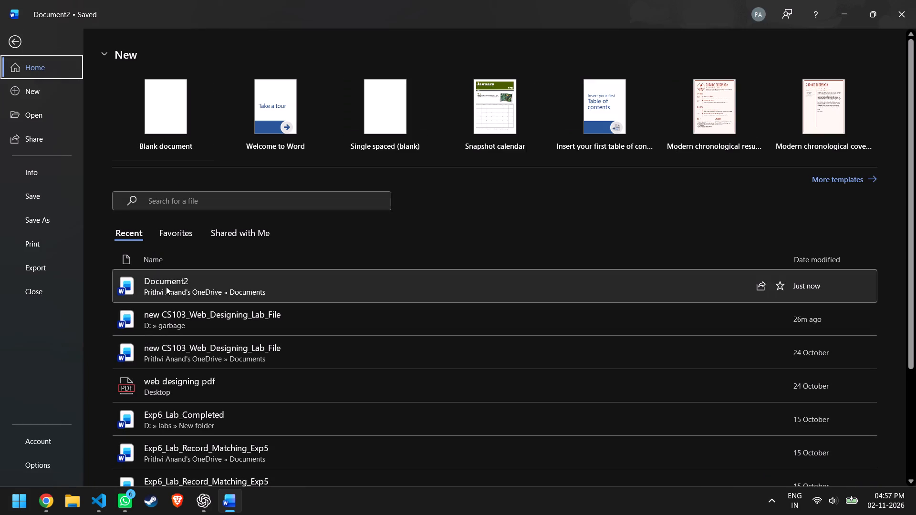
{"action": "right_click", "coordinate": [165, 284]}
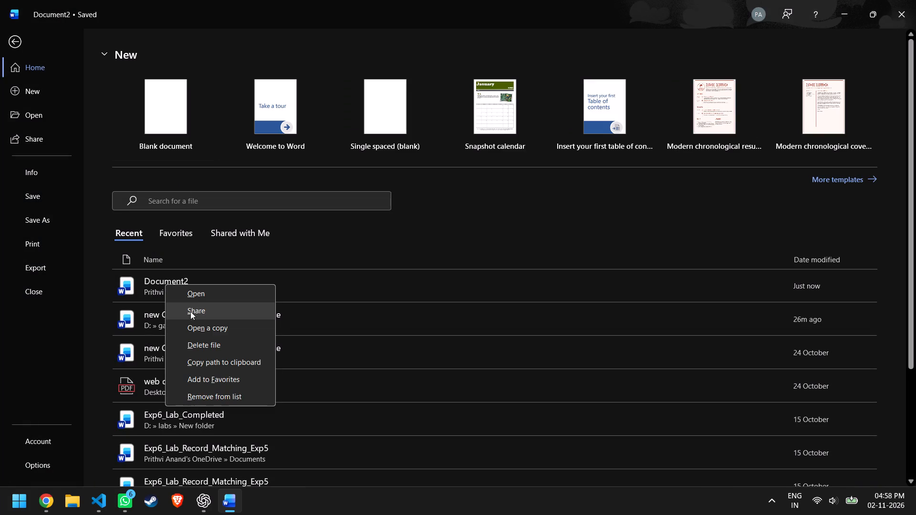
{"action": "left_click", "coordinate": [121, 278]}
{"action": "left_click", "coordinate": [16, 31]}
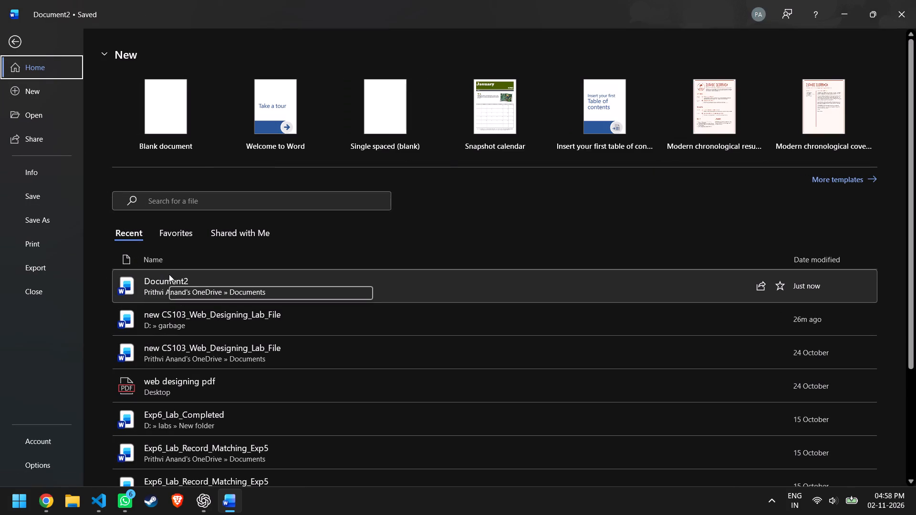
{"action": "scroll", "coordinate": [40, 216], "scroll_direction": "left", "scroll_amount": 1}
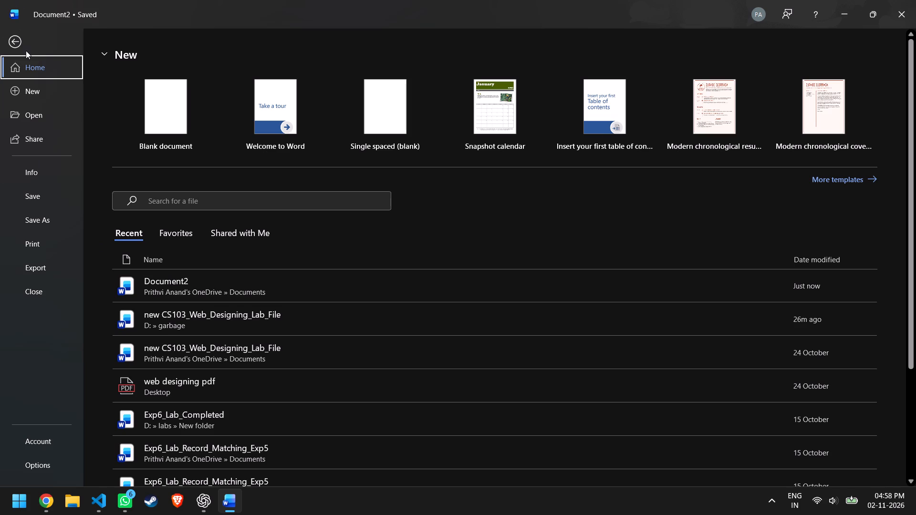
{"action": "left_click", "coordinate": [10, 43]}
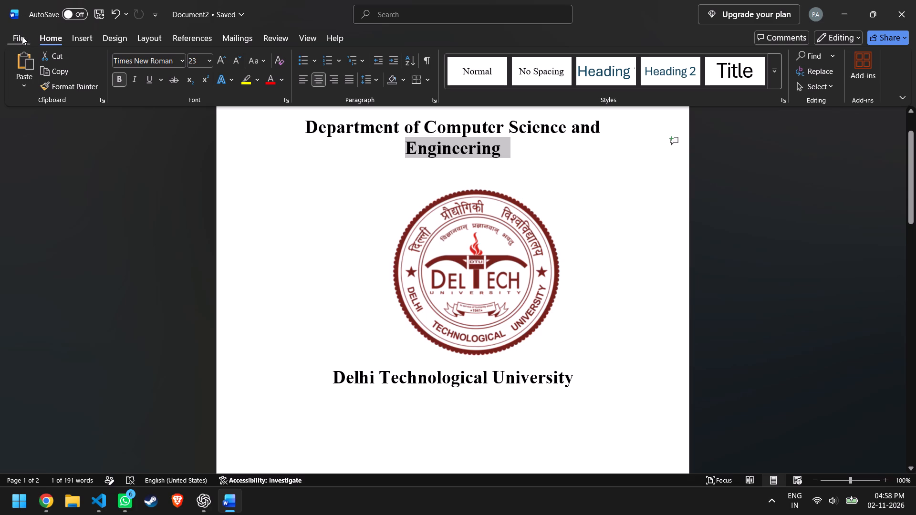
Export the lab file as a PDF named Document2 in the OneDrive Documents folder, with standard optimization.
{"action": "left_click", "coordinate": [22, 36]}
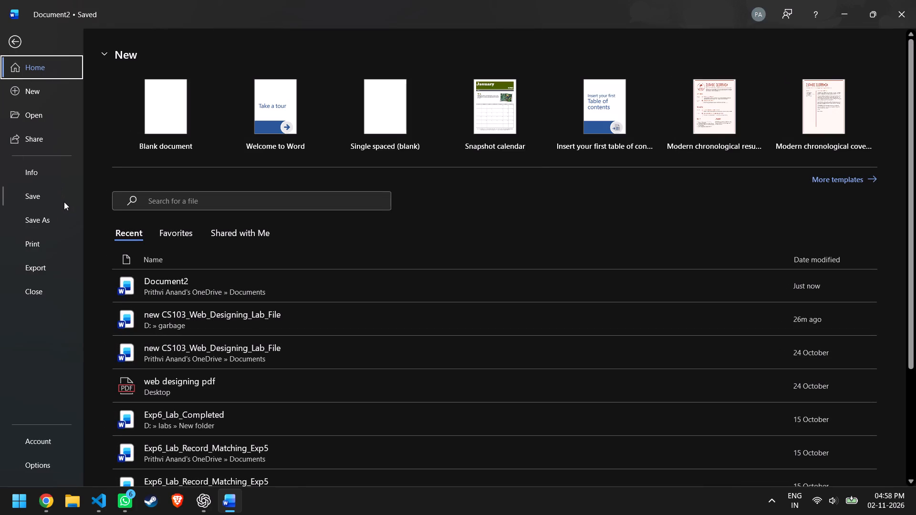
{"action": "left_click", "coordinate": [68, 266]}
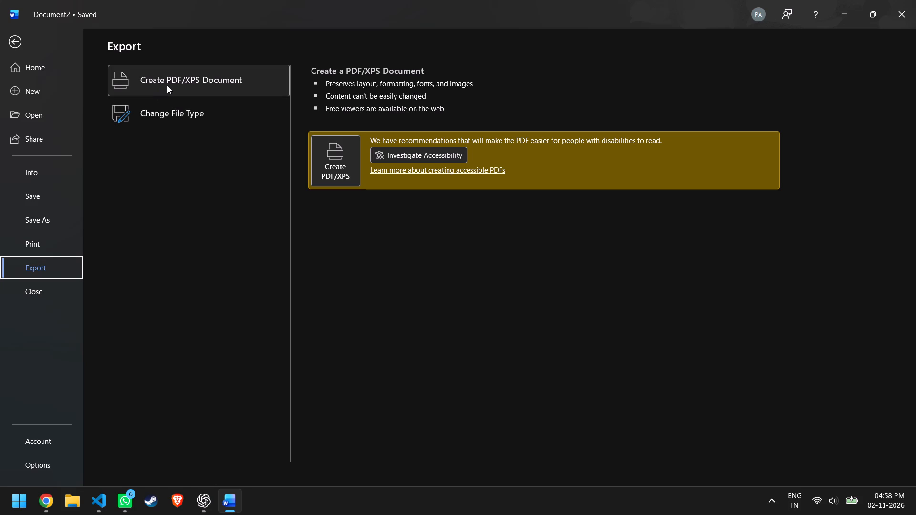
{"action": "left_click", "coordinate": [190, 85]}
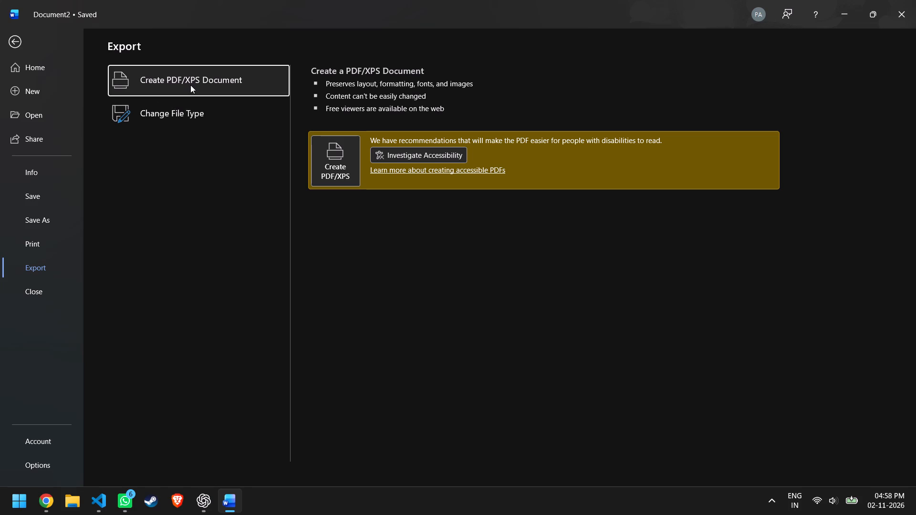
{"action": "left_click", "coordinate": [195, 80]}
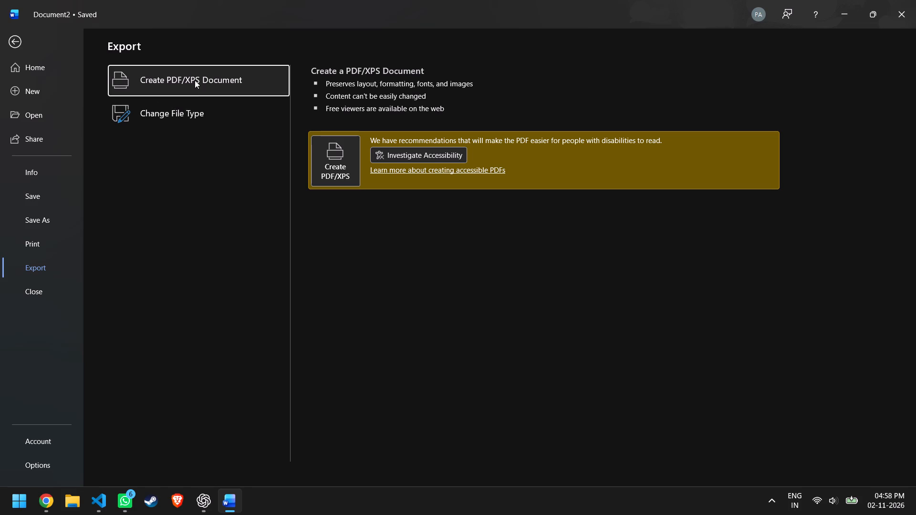
{"action": "double_click", "coordinate": [183, 80]}
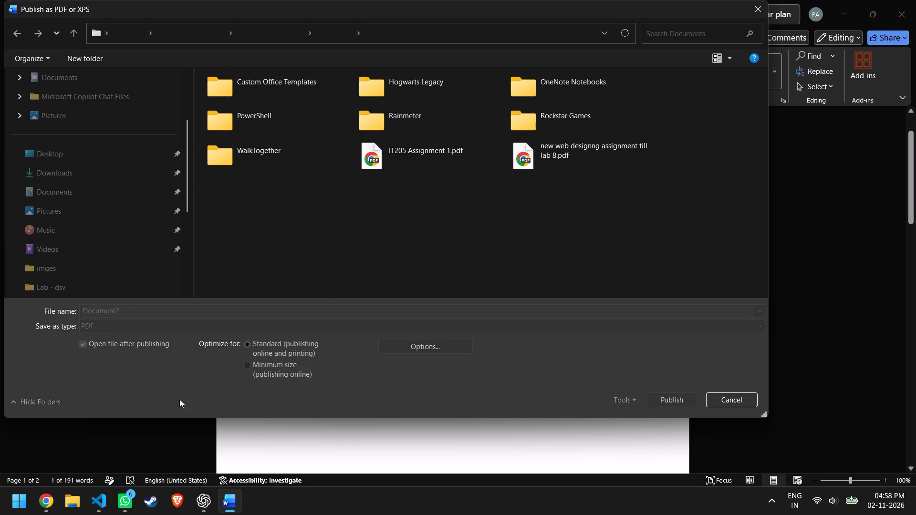
{"action": "left_click", "coordinate": [114, 325]}
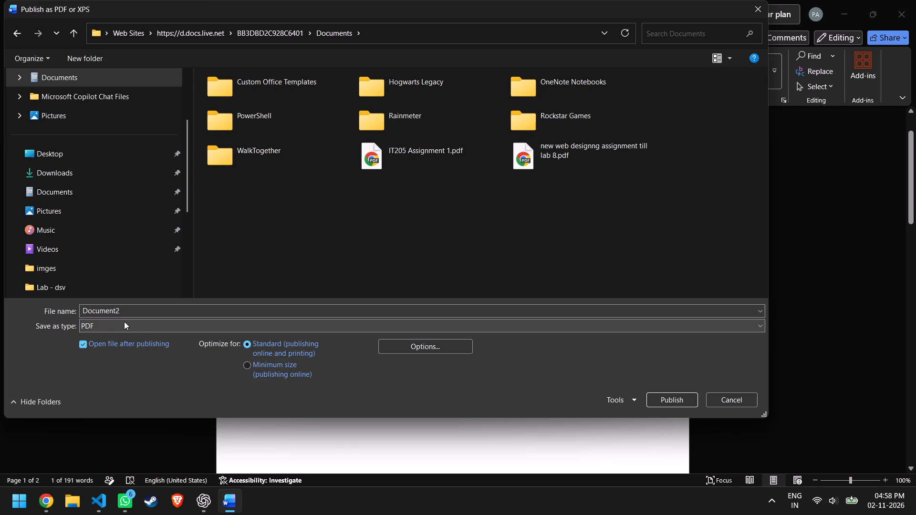
{"action": "left_click", "coordinate": [679, 399]}
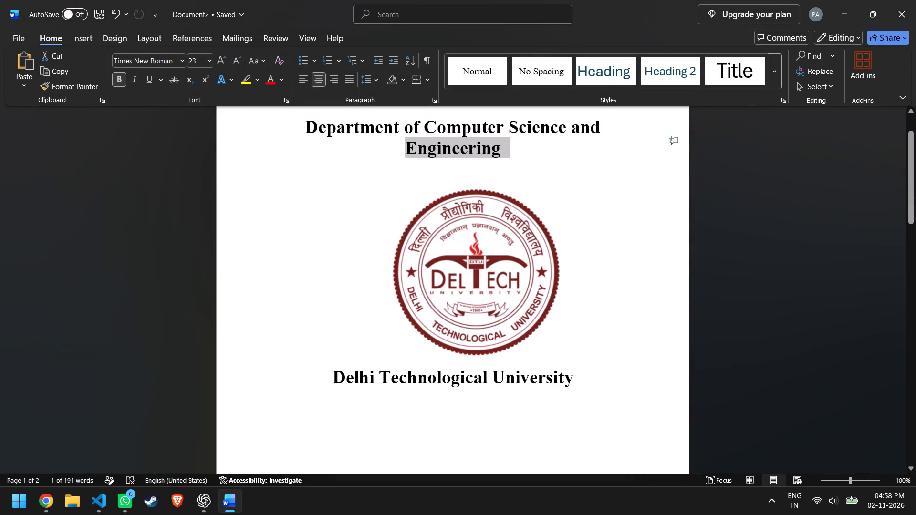
Switch to File Explorer and look through the Desktop folder for the document file.
{"action": "left_click", "coordinate": [75, 500]}
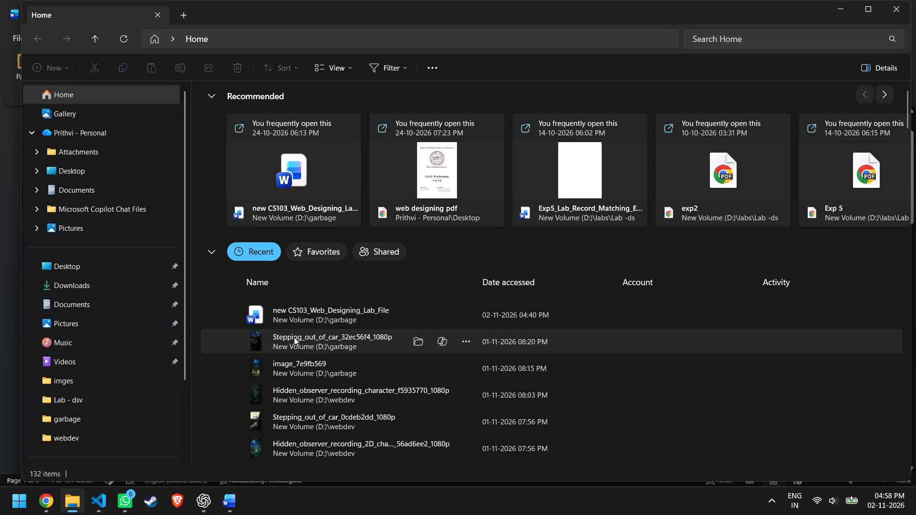
{"action": "left_click", "coordinate": [92, 275]}
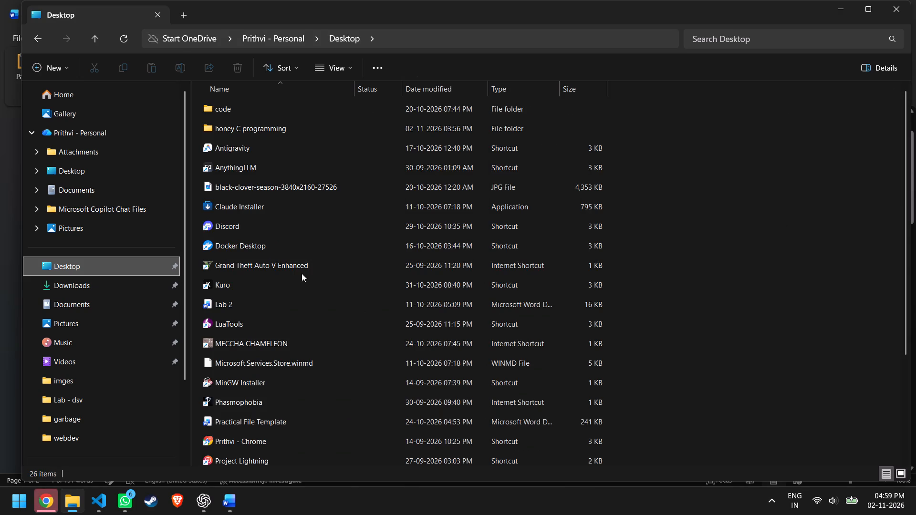
{"action": "scroll", "coordinate": [308, 278], "scroll_direction": "down", "scroll_amount": 8}
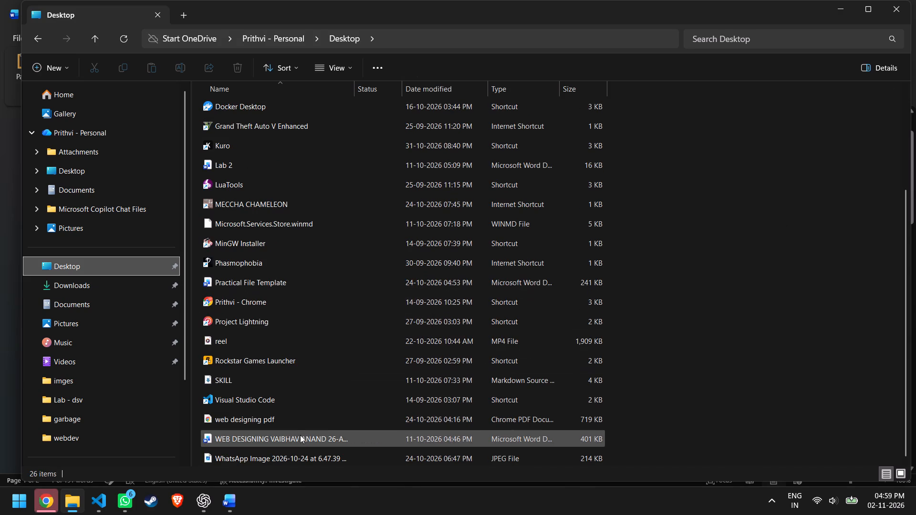
{"action": "scroll", "coordinate": [302, 442], "scroll_direction": "up", "scroll_amount": 7}
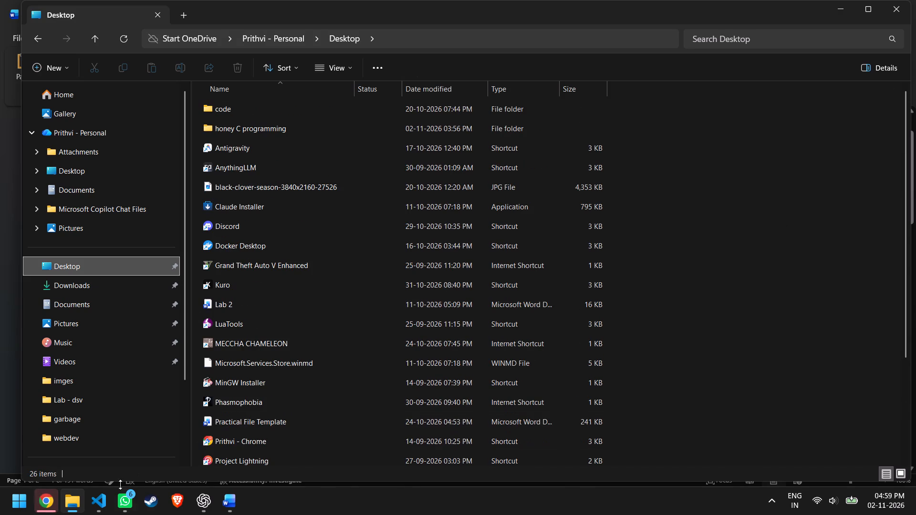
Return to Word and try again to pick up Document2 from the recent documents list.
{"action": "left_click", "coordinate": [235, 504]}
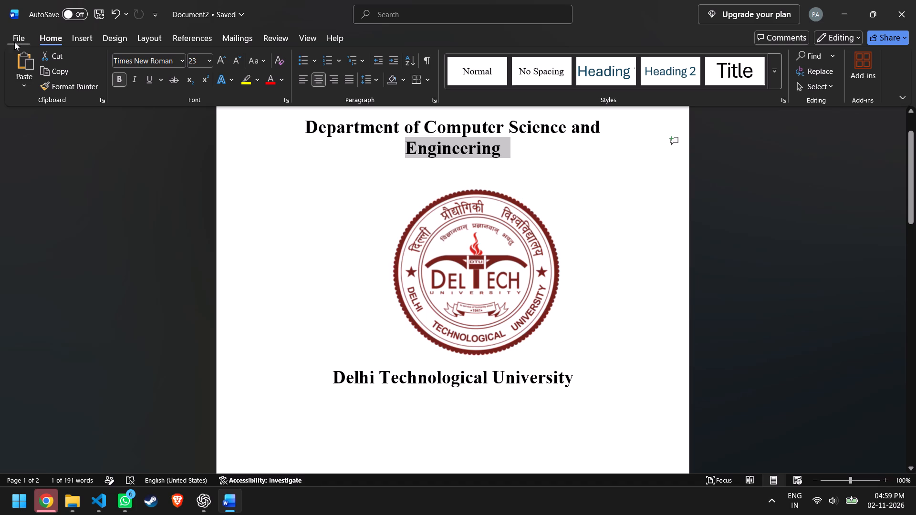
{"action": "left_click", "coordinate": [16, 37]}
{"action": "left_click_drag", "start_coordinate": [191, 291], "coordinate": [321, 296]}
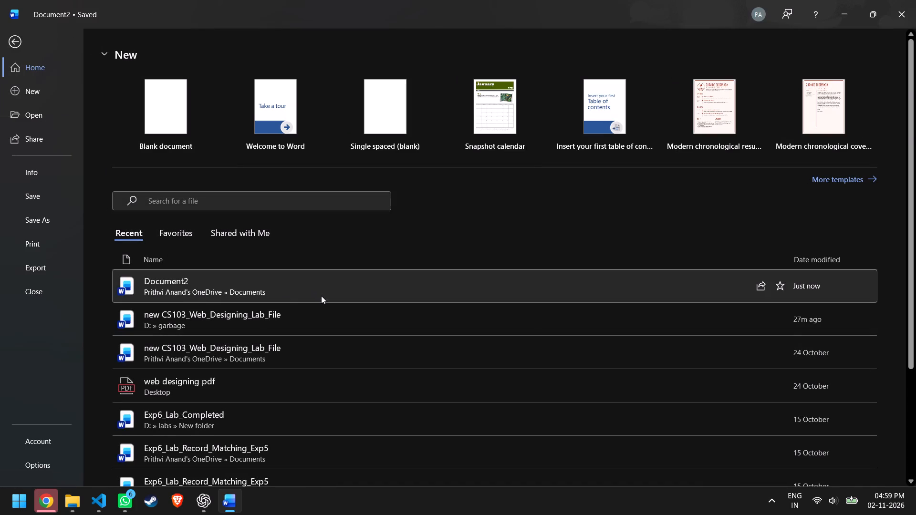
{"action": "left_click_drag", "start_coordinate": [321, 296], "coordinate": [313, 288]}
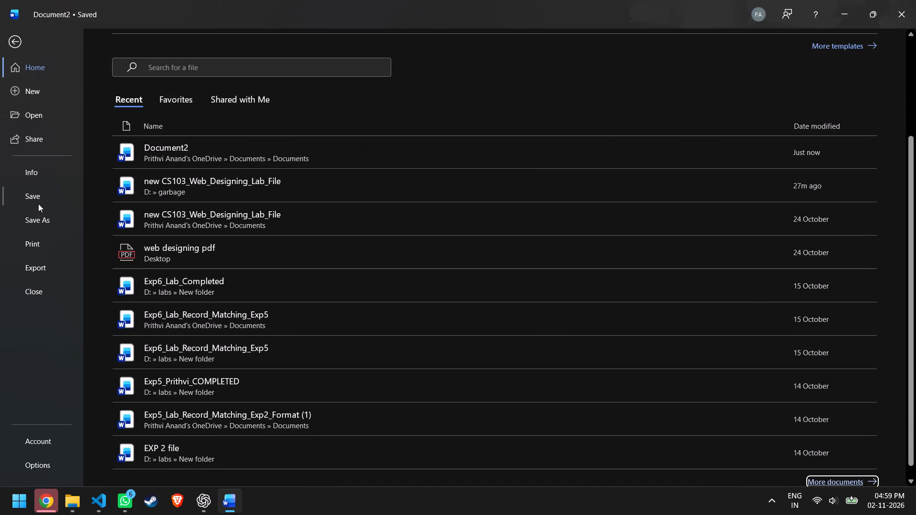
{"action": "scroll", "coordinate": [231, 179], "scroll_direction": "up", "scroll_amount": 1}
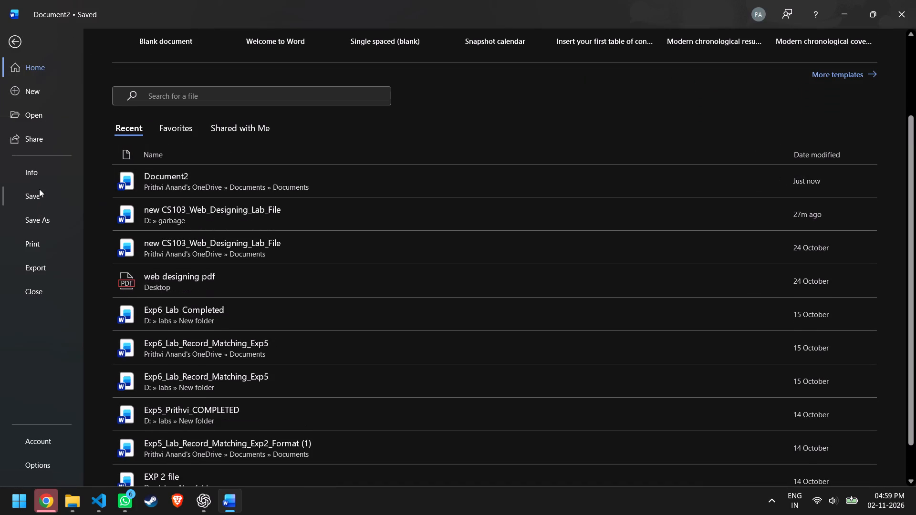
Save Document2 in its current OneDrive location.
{"action": "left_click", "coordinate": [37, 192]}
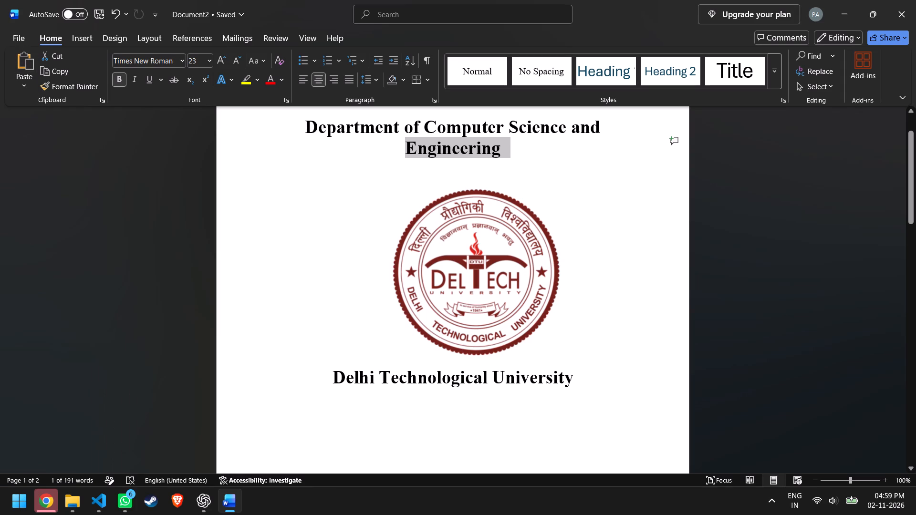
{"action": "key", "text": "ctrl+s"}
Save a local copy as a Word document named Document2 in the garbage folder on drive D.
{"action": "left_click", "coordinate": [20, 40]}
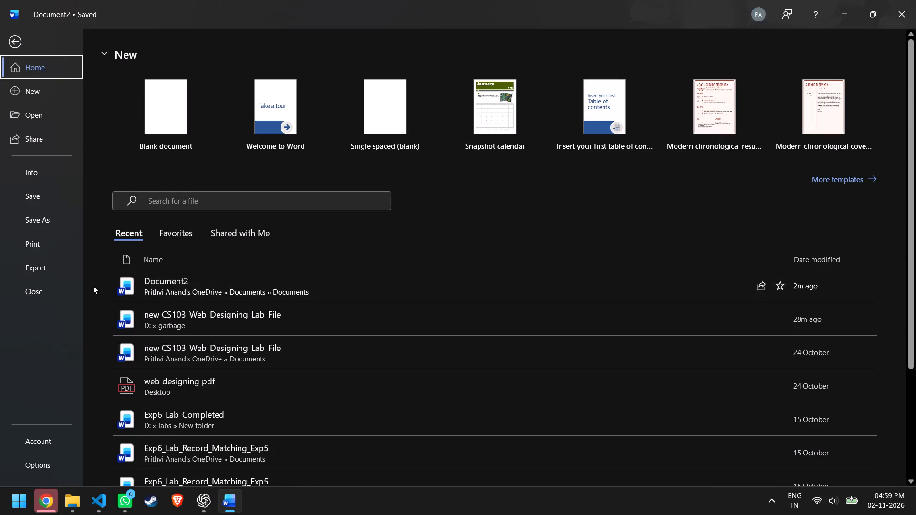
{"action": "left_click", "coordinate": [35, 215]}
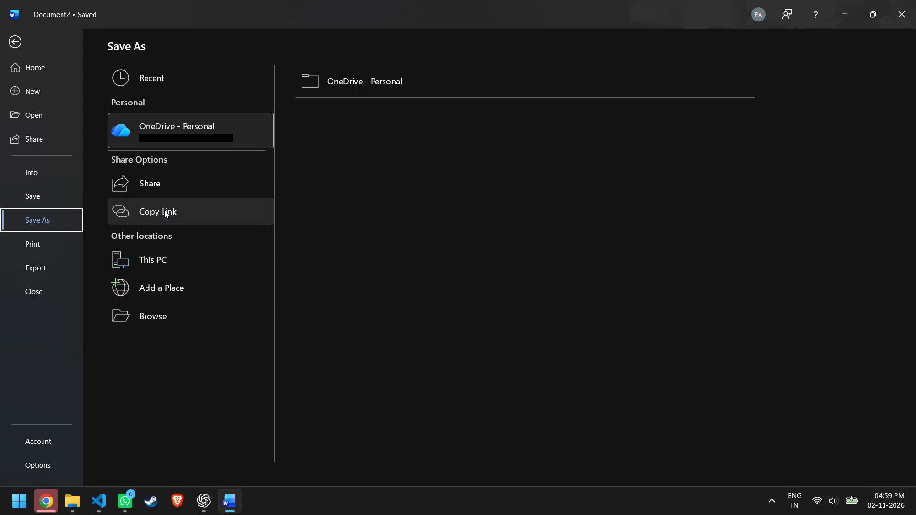
{"action": "left_click", "coordinate": [172, 254]}
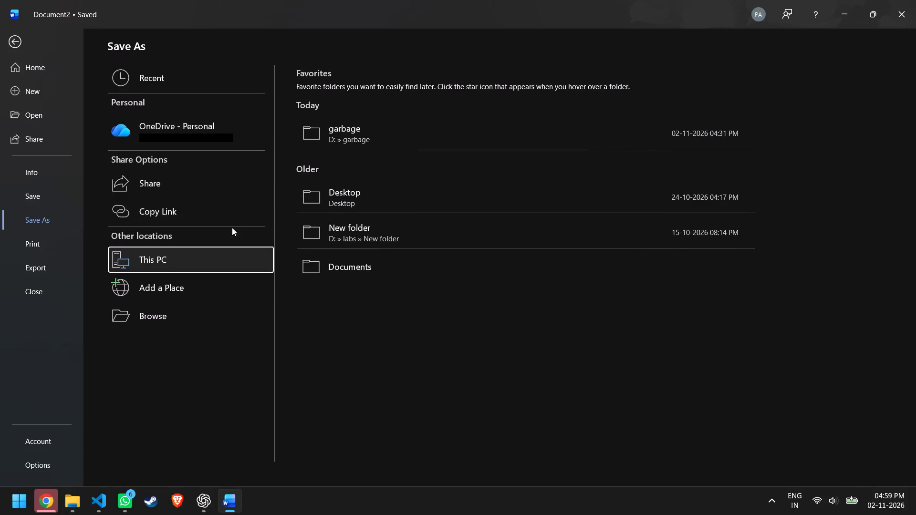
{"action": "left_click", "coordinate": [381, 138]}
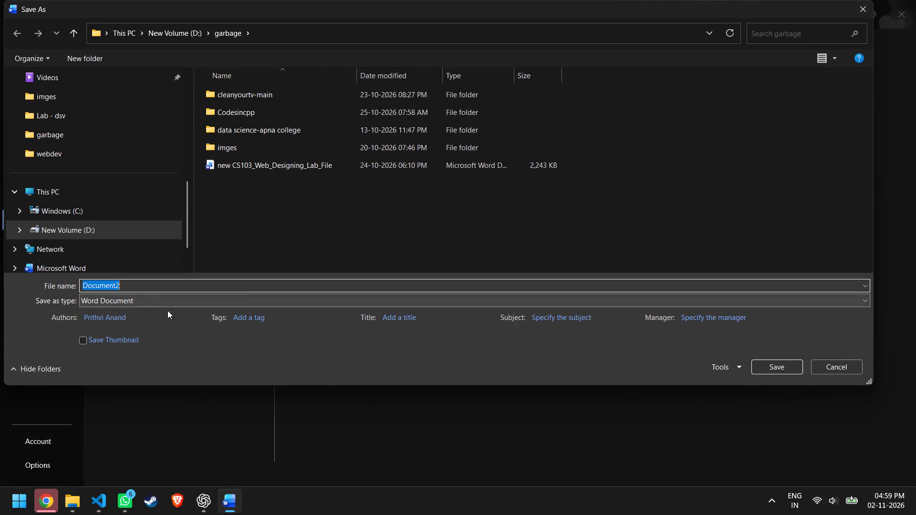
{"action": "left_click", "coordinate": [766, 365]}
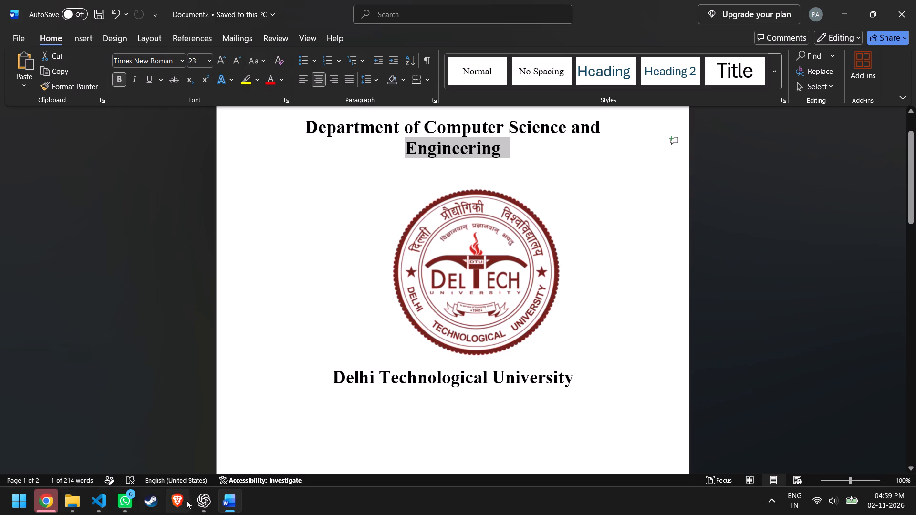
Locate Document2 in File Explorer's garbage folder on drive D and try to pick the file up.
{"action": "left_click", "coordinate": [62, 499]}
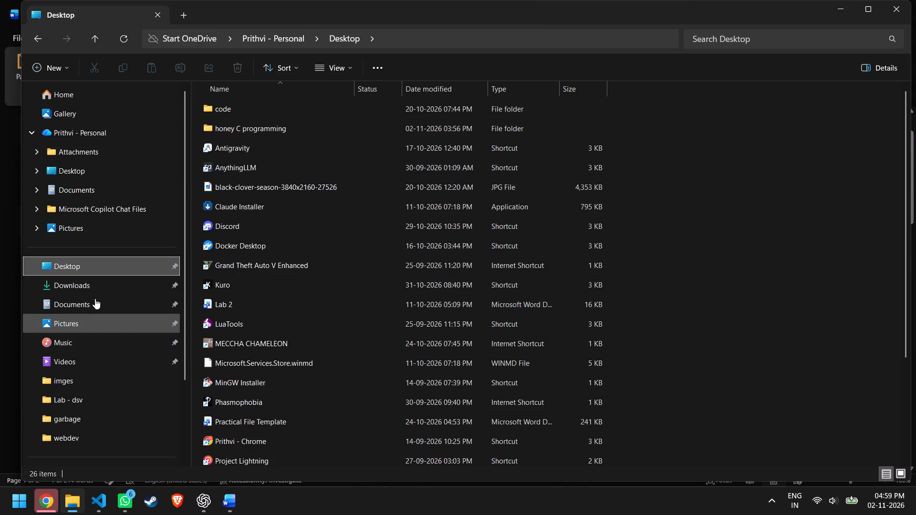
{"action": "left_click", "coordinate": [77, 411]}
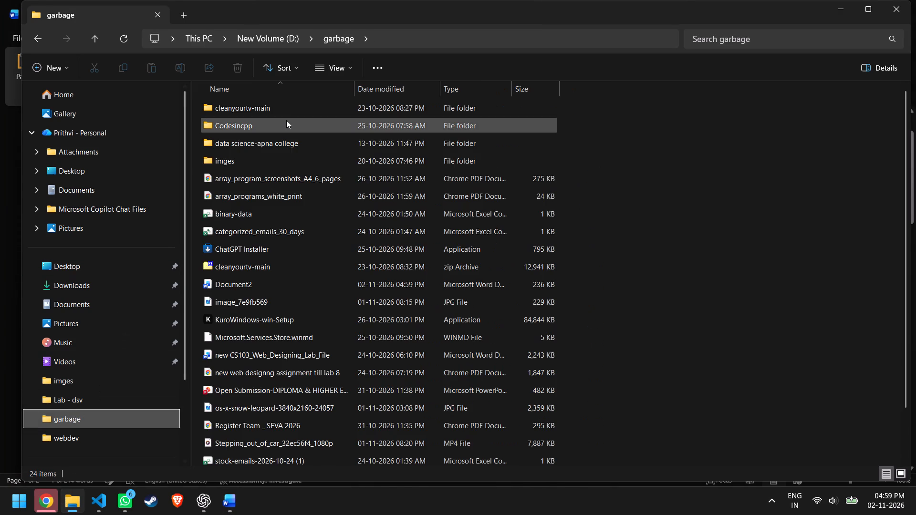
{"action": "scroll", "coordinate": [312, 212], "scroll_direction": "down", "scroll_amount": 9}
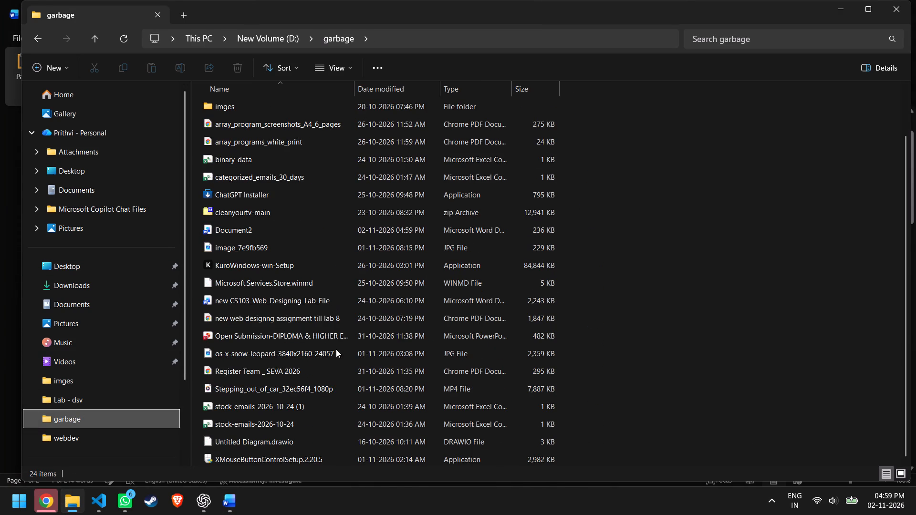
{"action": "left_click_drag", "start_coordinate": [240, 227], "coordinate": [242, 228]}
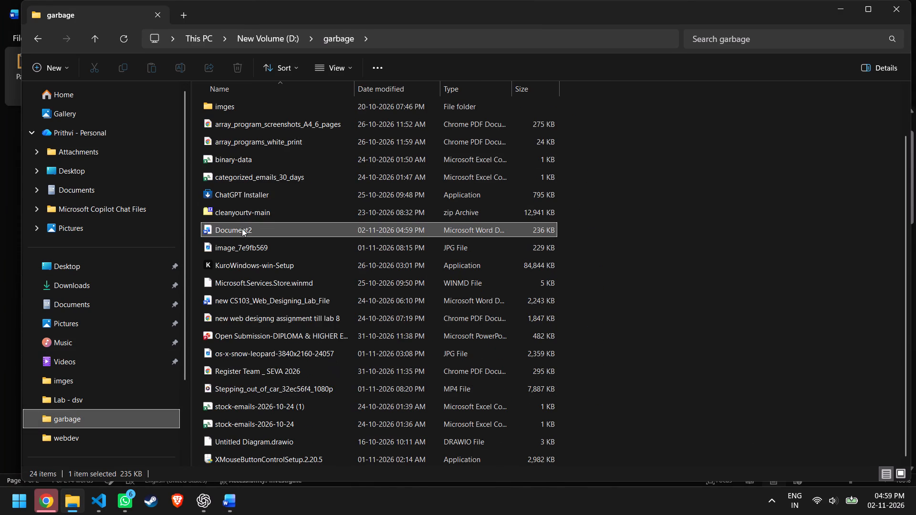
{"action": "left_click_drag", "start_coordinate": [242, 228], "coordinate": [271, 243]}
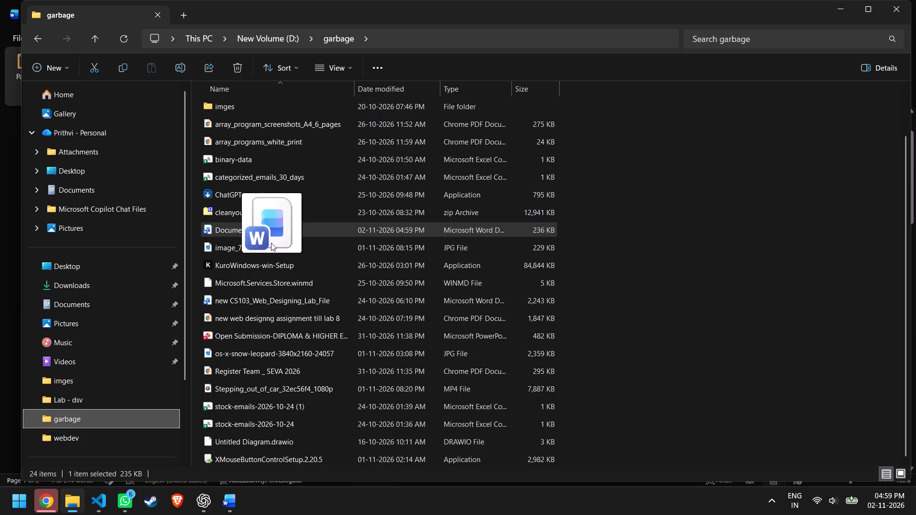